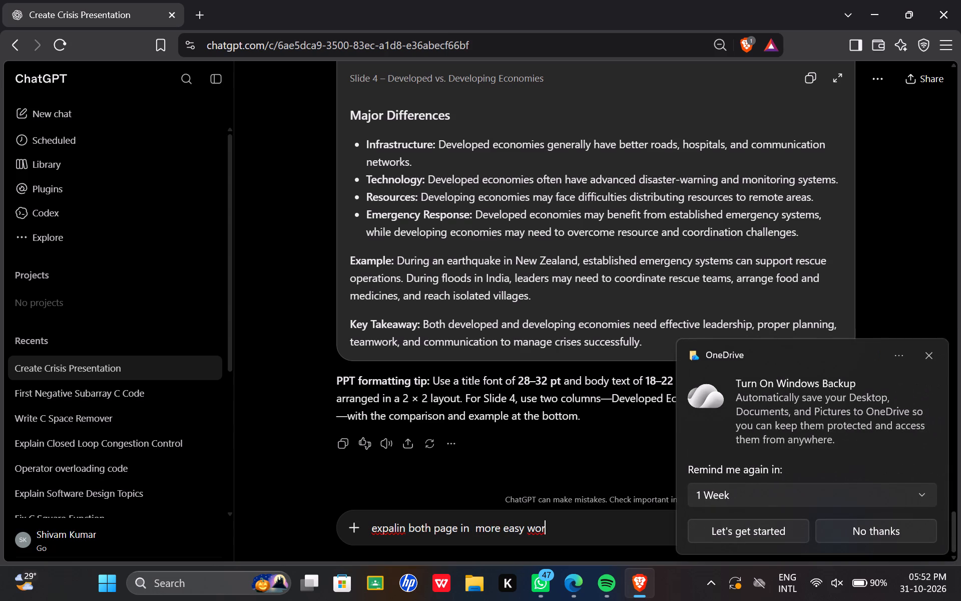
pyautogui.write('ds and')
pyautogui.press('space')
pyautogui.write('short')
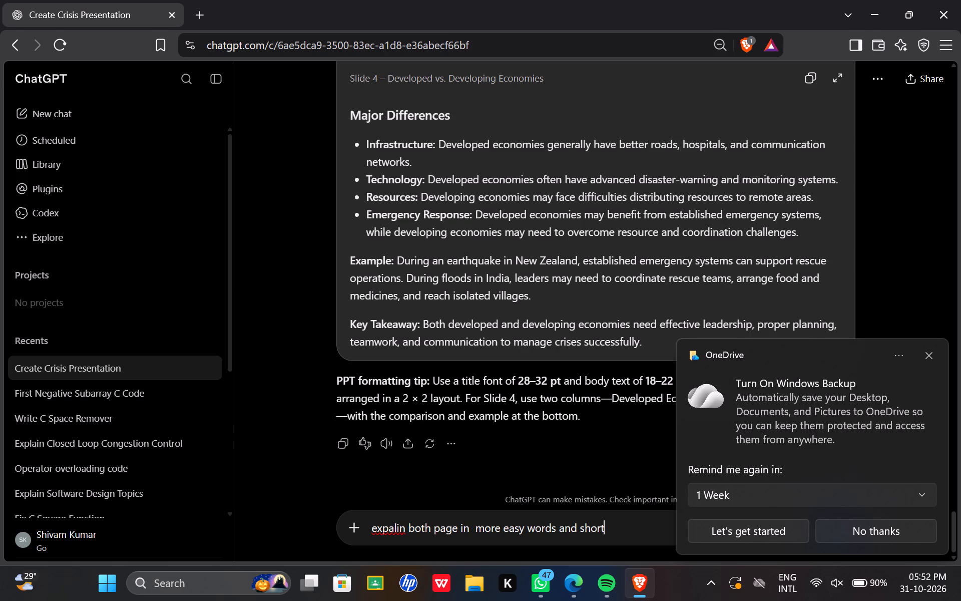
pyautogui.press('Return')
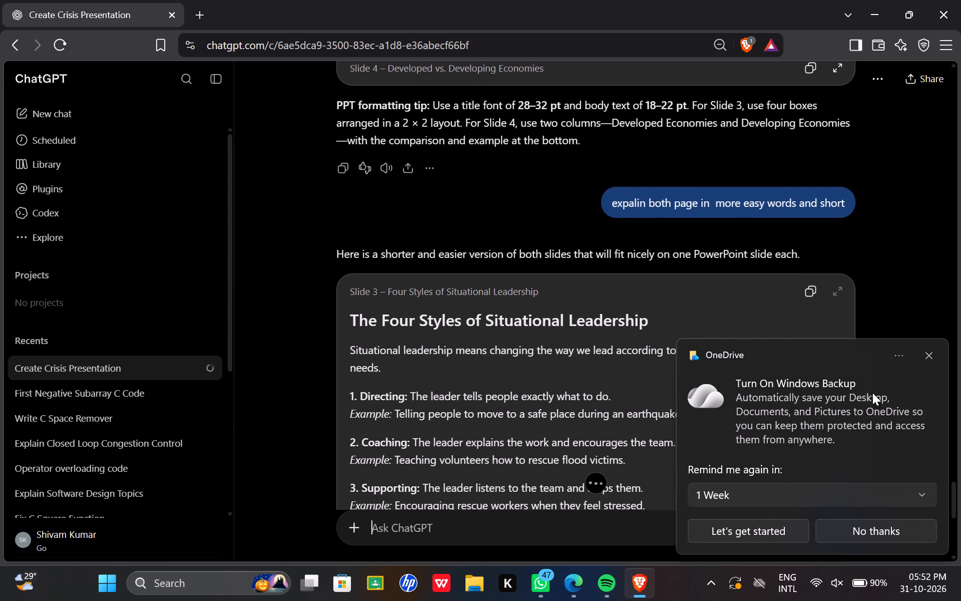
# Dismiss the OneDrive notification and review the new, shorter Slide 3 and Slide 4 content.
pyautogui.click(928, 358)
pyautogui.scroll(-1, 801, 361)
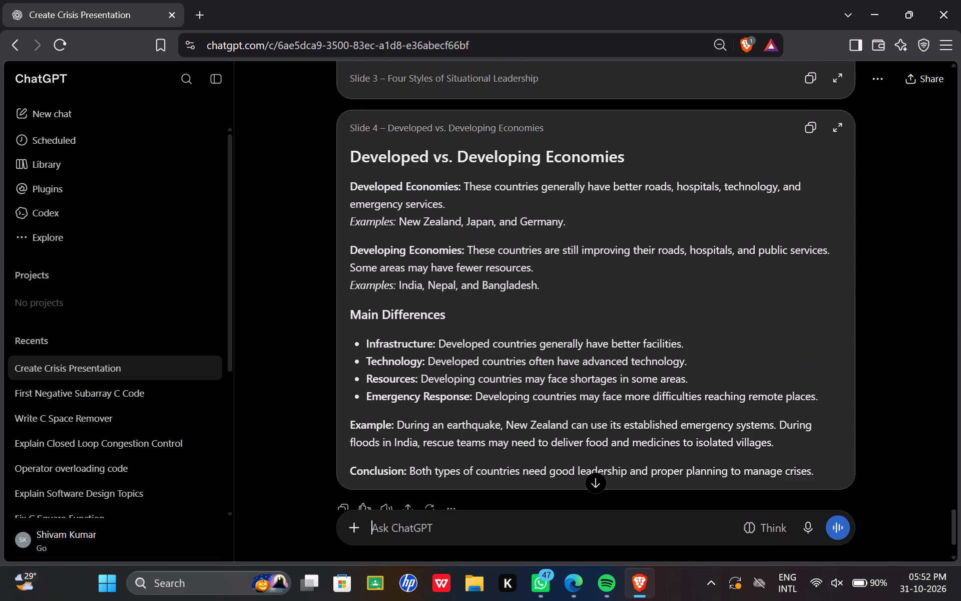
pyautogui.scroll(-1, 801, 361)
pyautogui.scroll(2, 801, 361)
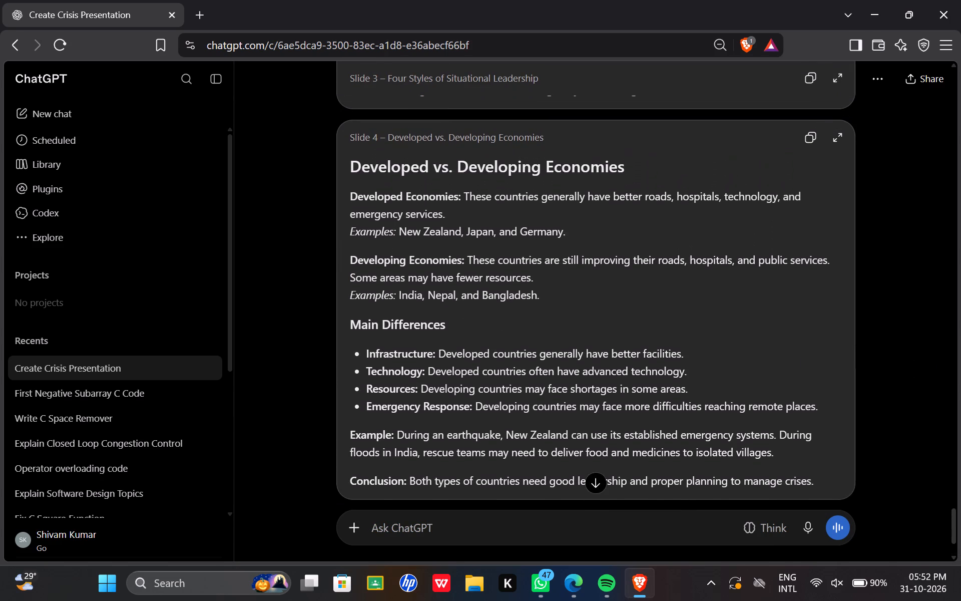
pyautogui.scroll(4, 801, 361)
pyautogui.scroll(-1, 801, 361)
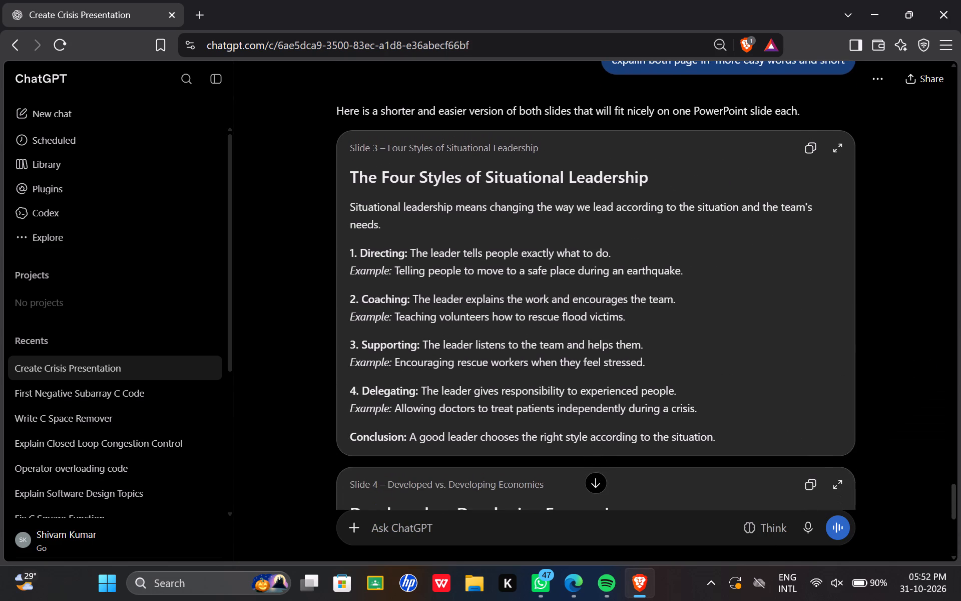
pyautogui.scroll(-1, 801, 361)
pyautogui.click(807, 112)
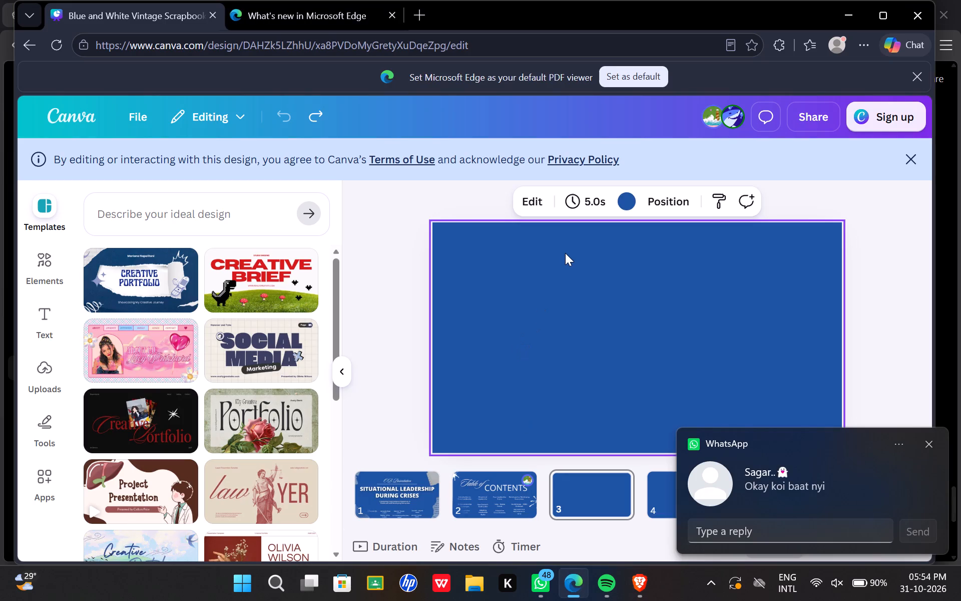
pyautogui.hotkey('ctrl', 'v')
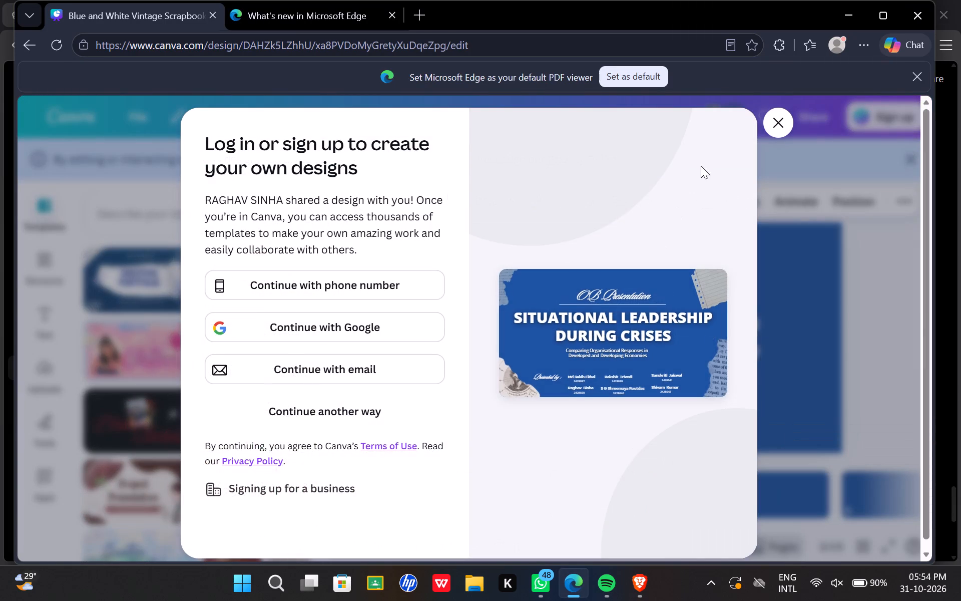
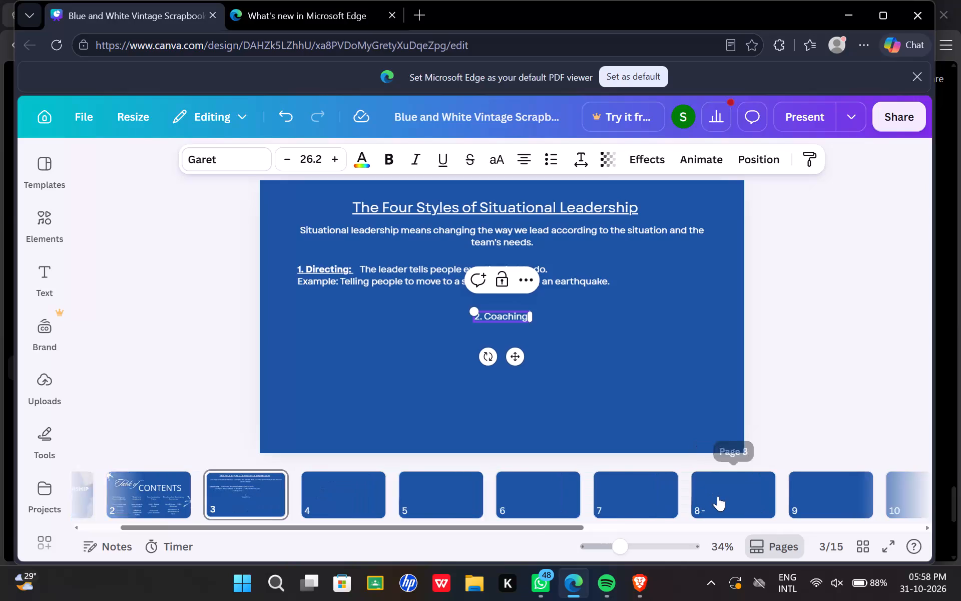
# Open blank page 7 of the Canva presentation and leave nothing selected on it.
pyautogui.scroll(11, 718, 496)
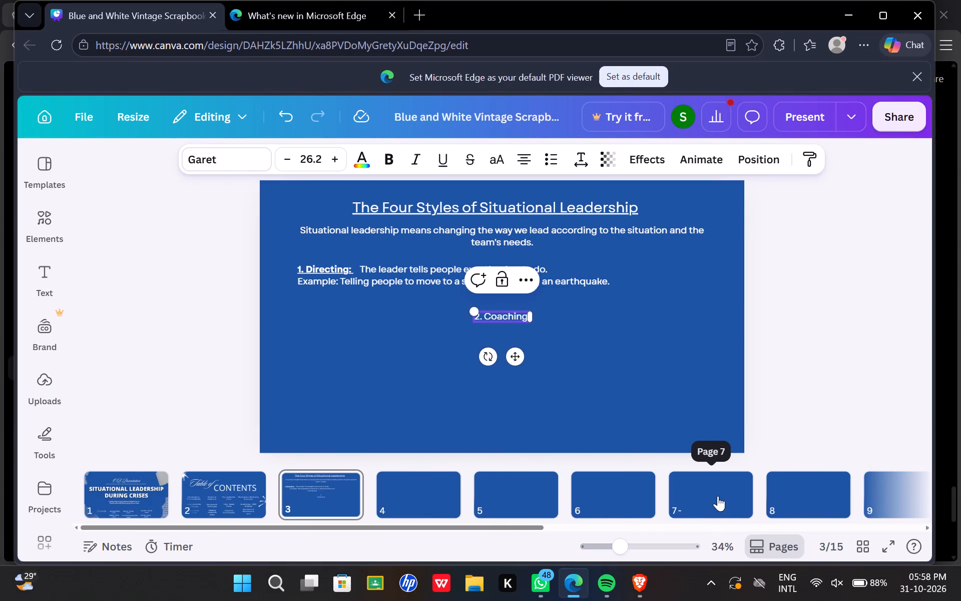
pyautogui.moveTo(718, 496); pyautogui.dragTo(704, 500)
pyautogui.click(813, 419)
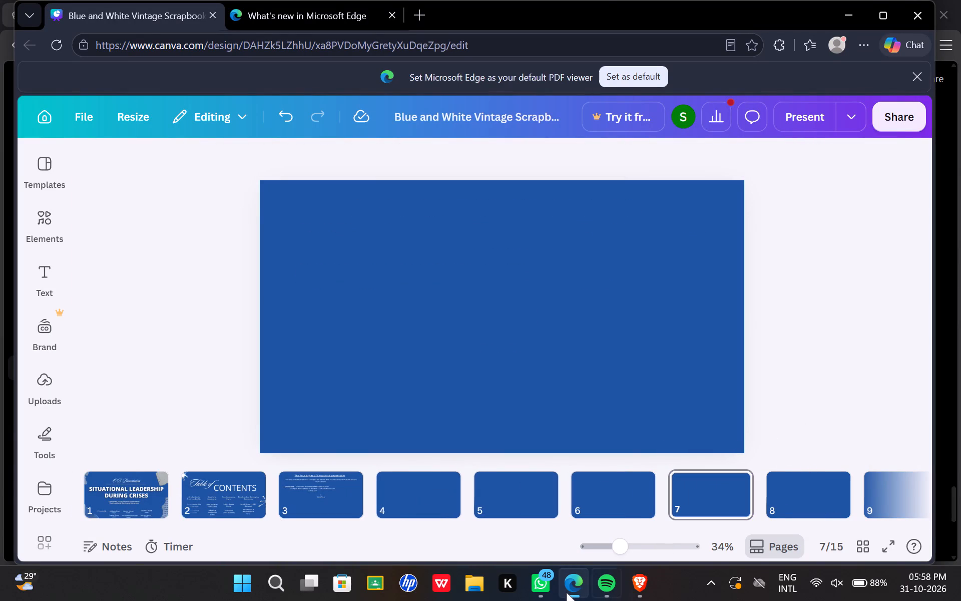
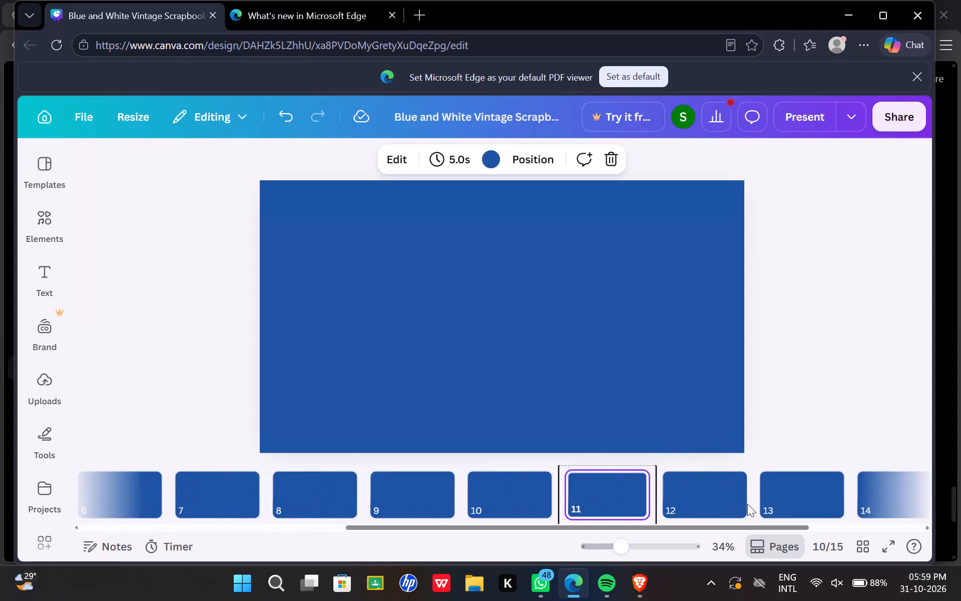
# Look through the presentation pages up to the closing Thank You page and back to the Table of Contents.
pyautogui.press('Right')
pyautogui.press('Right')
pyautogui.press('Right')
pyautogui.press('Right')
pyautogui.press('Right')
pyautogui.press('Right')
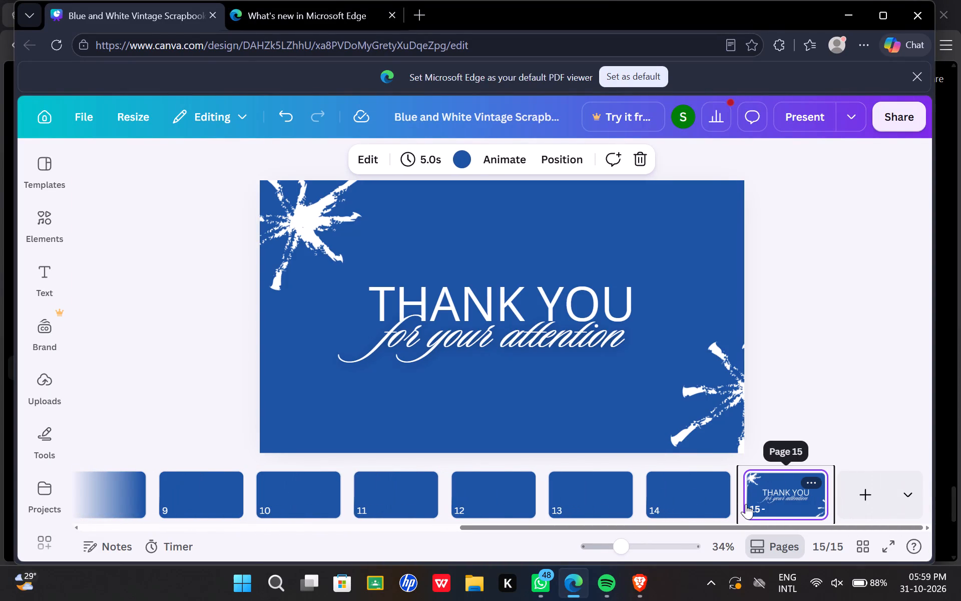
pyautogui.press('Left')
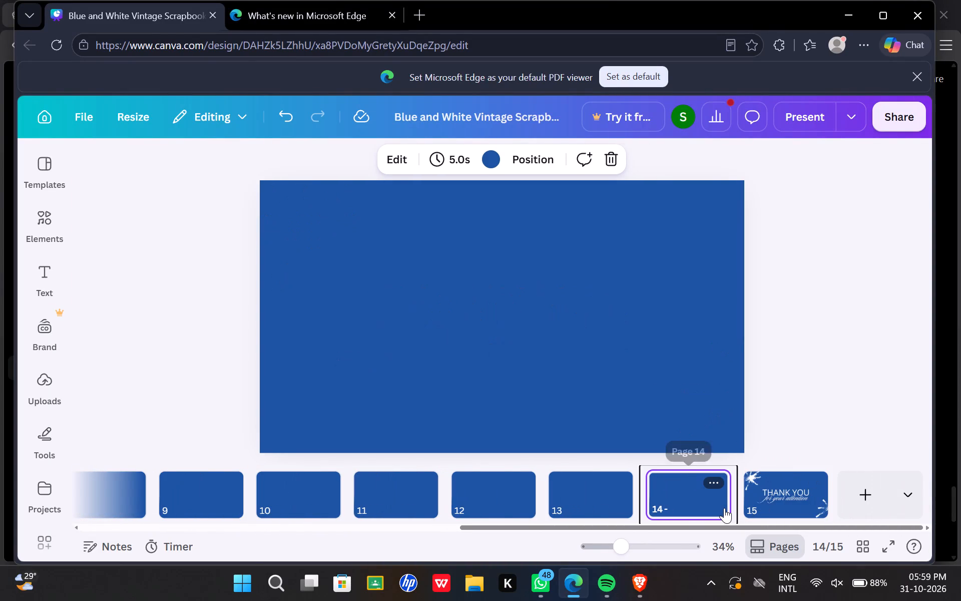
pyautogui.press('Left')
pyautogui.press('Left')
pyautogui.press('Left')
pyautogui.press('Left')
pyautogui.press('Left')
pyautogui.press('Left')
pyautogui.press('Left')
pyautogui.press('Left')
pyautogui.press('Left')
pyautogui.press('Left')
pyautogui.press('Left')
pyautogui.press('Left')
pyautogui.press('Left')
pyautogui.press('Left')
pyautogui.press('Left')
pyautogui.press('Left')
pyautogui.press('Left')
pyautogui.press('Left')
pyautogui.press('Left')
pyautogui.press('Left')
pyautogui.press('Left')
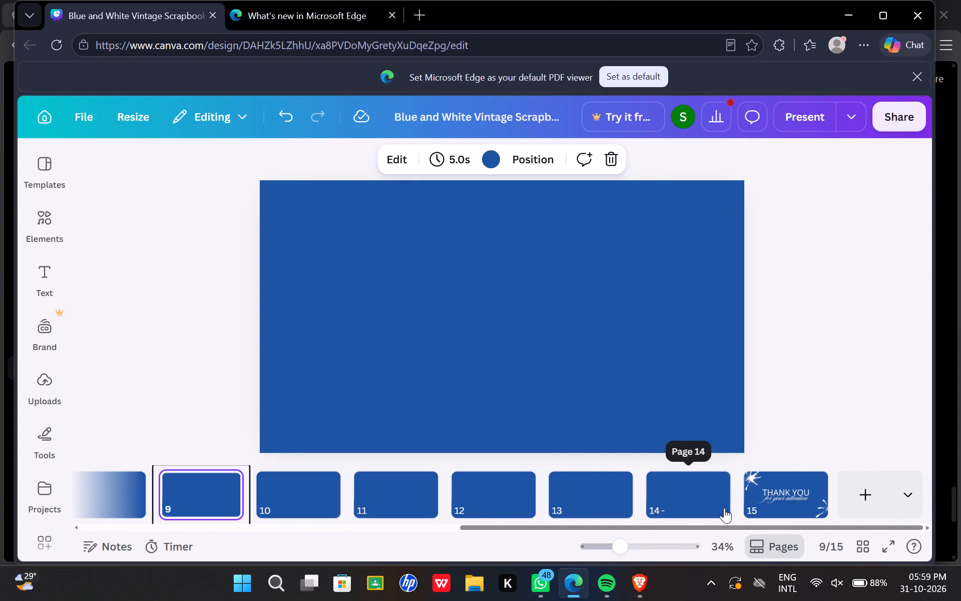
pyautogui.press('Left')
pyautogui.press('Left')
pyautogui.press('Left')
pyautogui.press('Left')
pyautogui.press('Left')
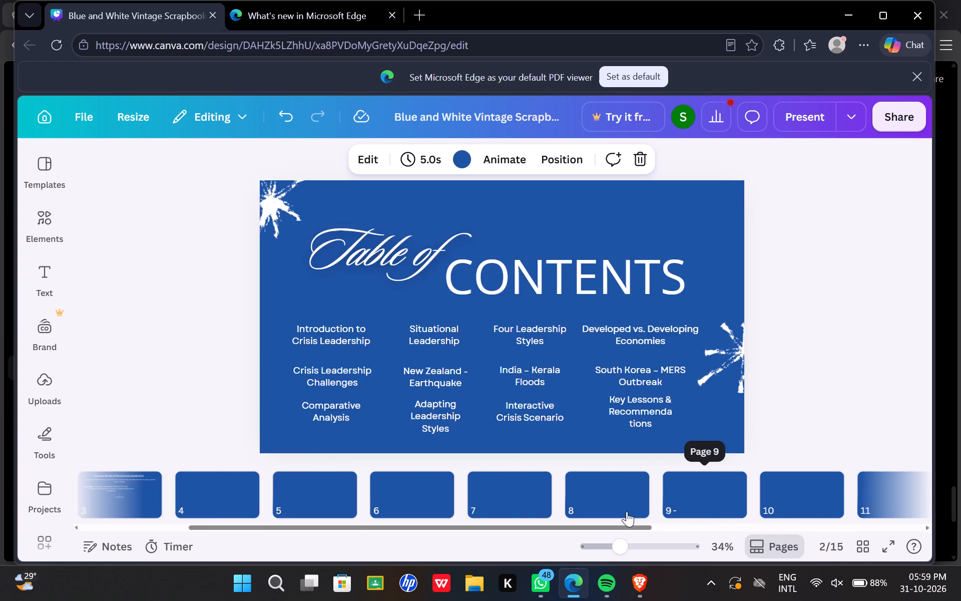
# Move the Four Styles of Situational Leadership page from position 3 to position 5 in the page order.
pyautogui.moveTo(302, 497); pyautogui.dragTo(454, 534)
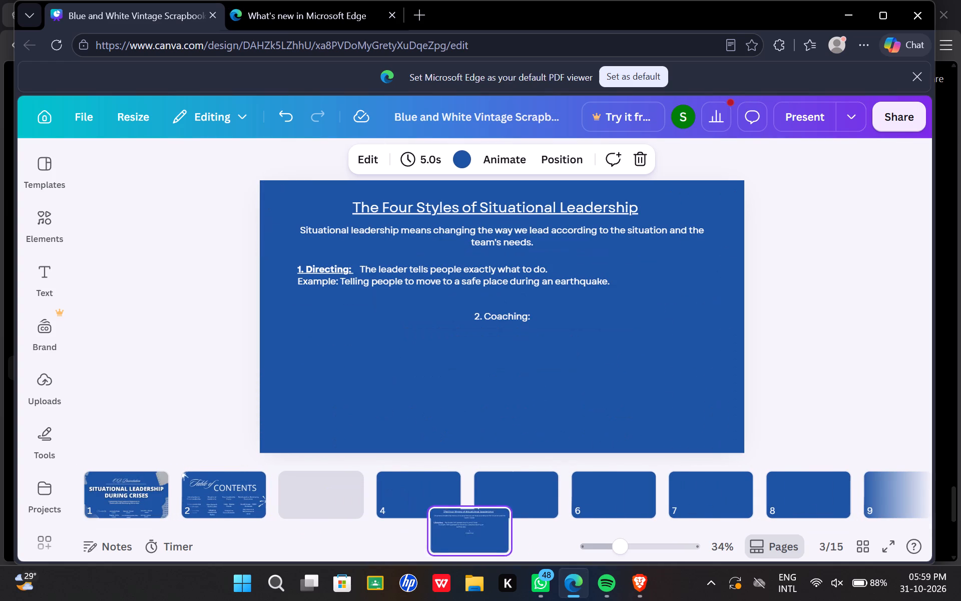
pyautogui.moveTo(454, 534); pyautogui.dragTo(499, 513)
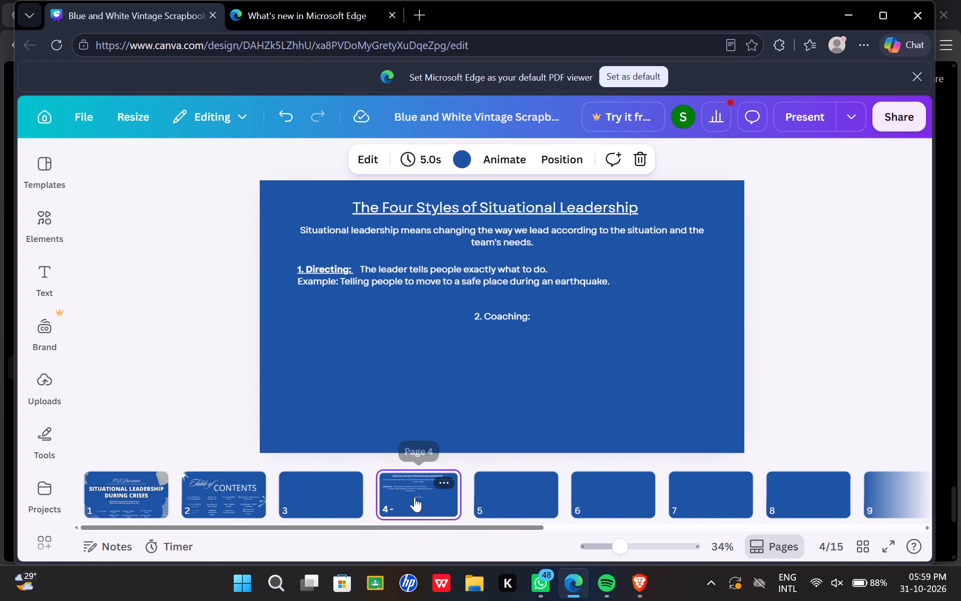
pyautogui.moveTo(414, 497); pyautogui.dragTo(530, 513)
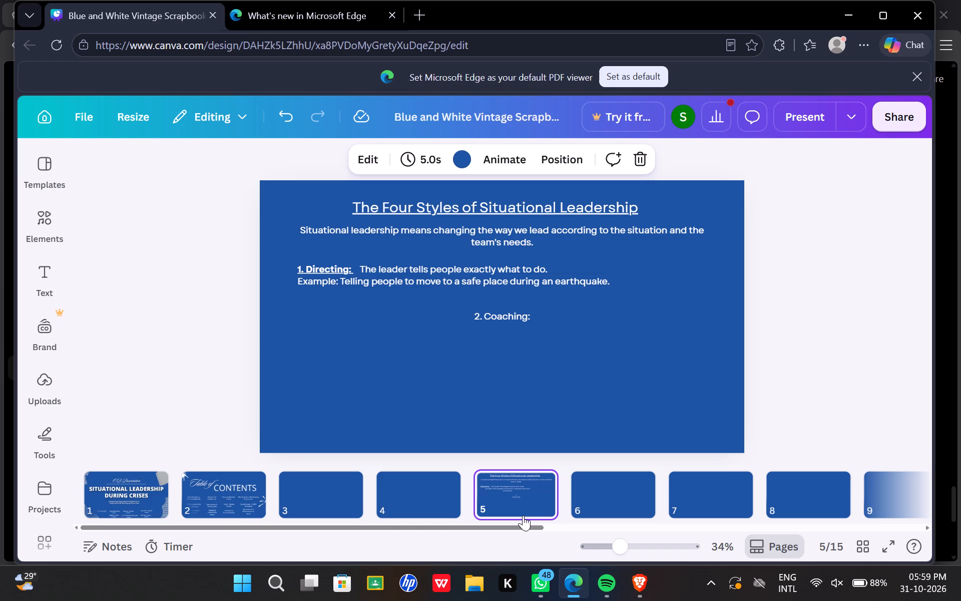
pyautogui.click(523, 500)
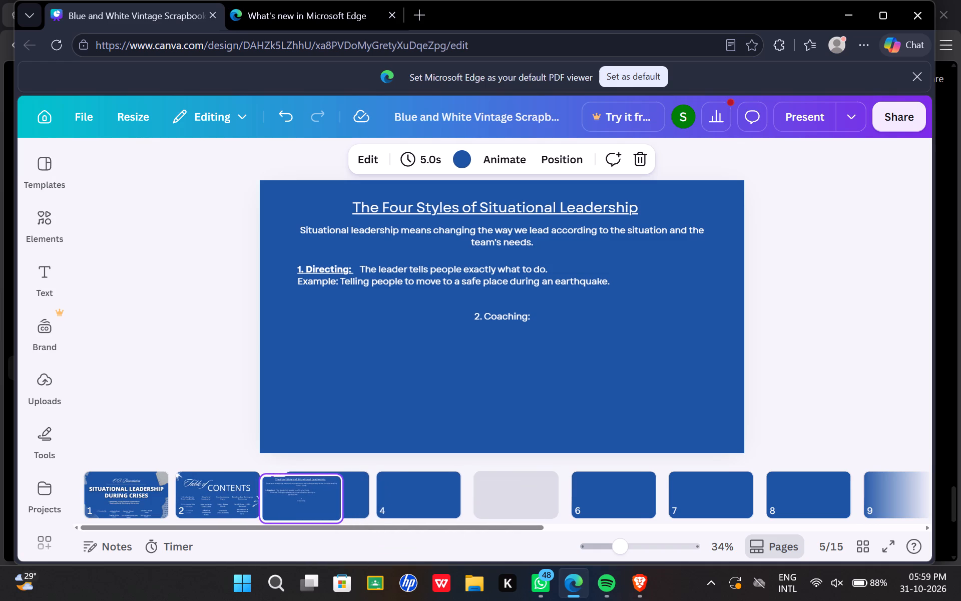
pyautogui.click(588, 392)
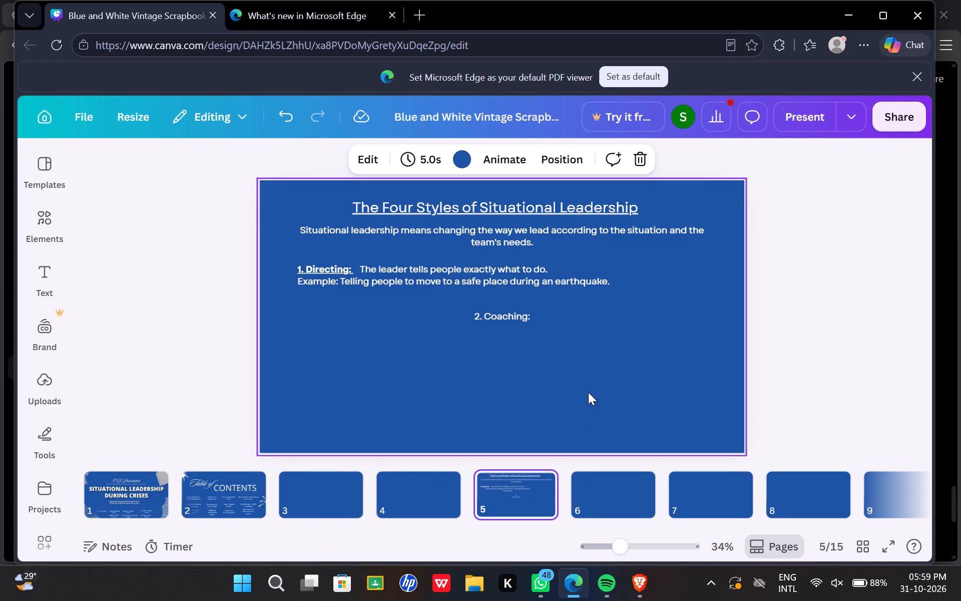
# Align the "2. Coaching:" label under the start of the Directing example line and make it bold and italic.
pyautogui.moveTo(498, 315); pyautogui.dragTo(333, 309)
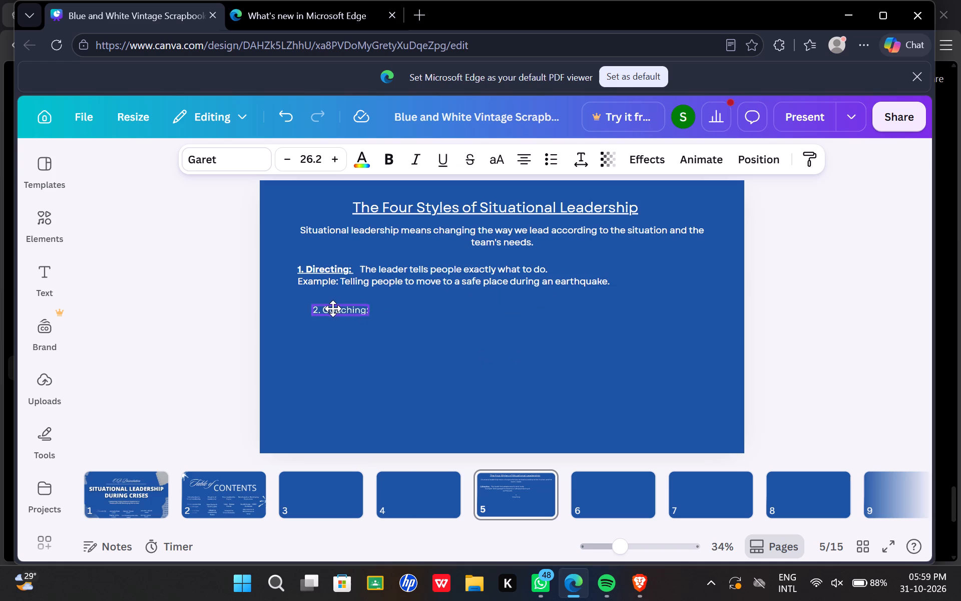
pyautogui.moveTo(333, 309); pyautogui.dragTo(323, 309)
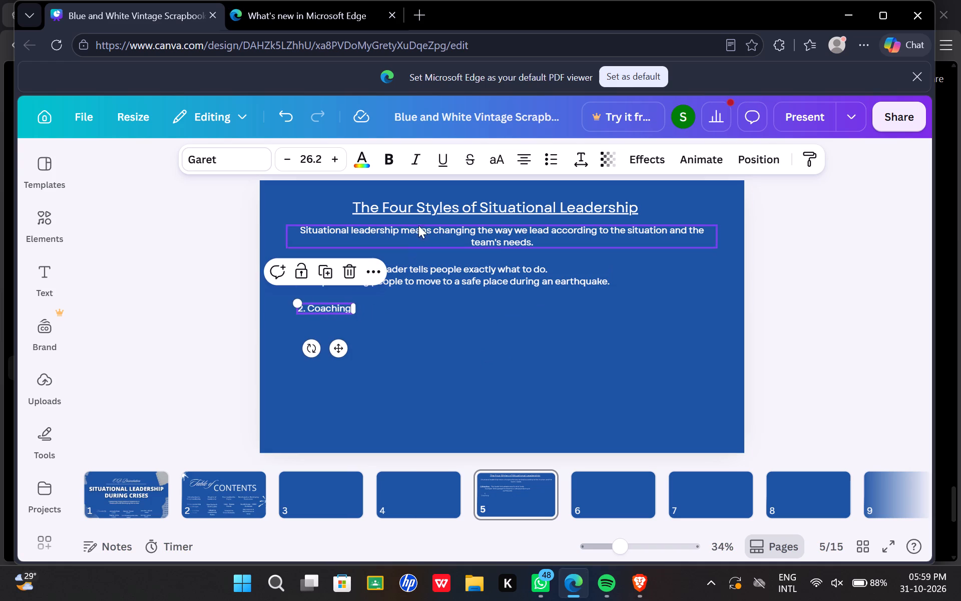
pyautogui.click(387, 156)
pyautogui.click(419, 156)
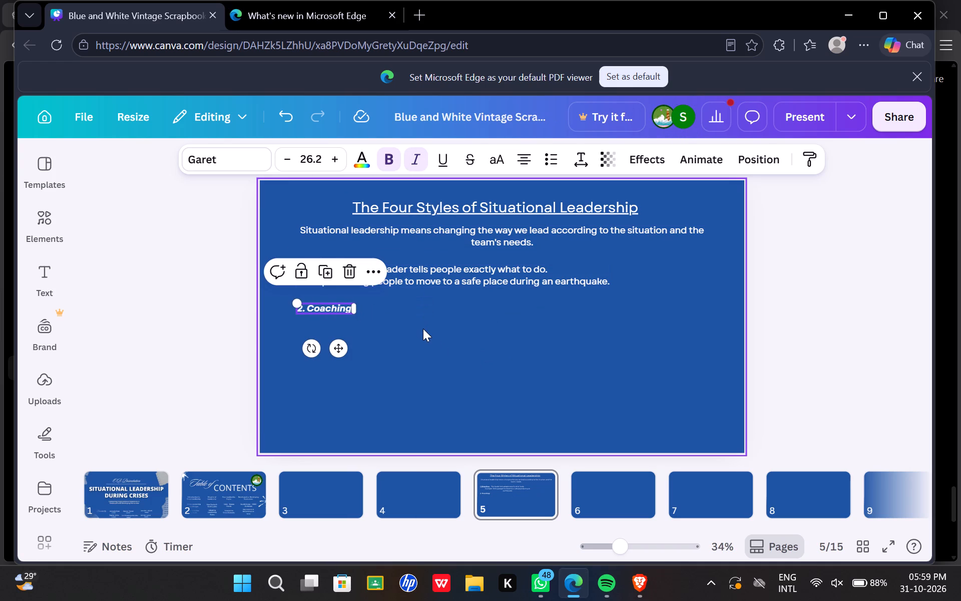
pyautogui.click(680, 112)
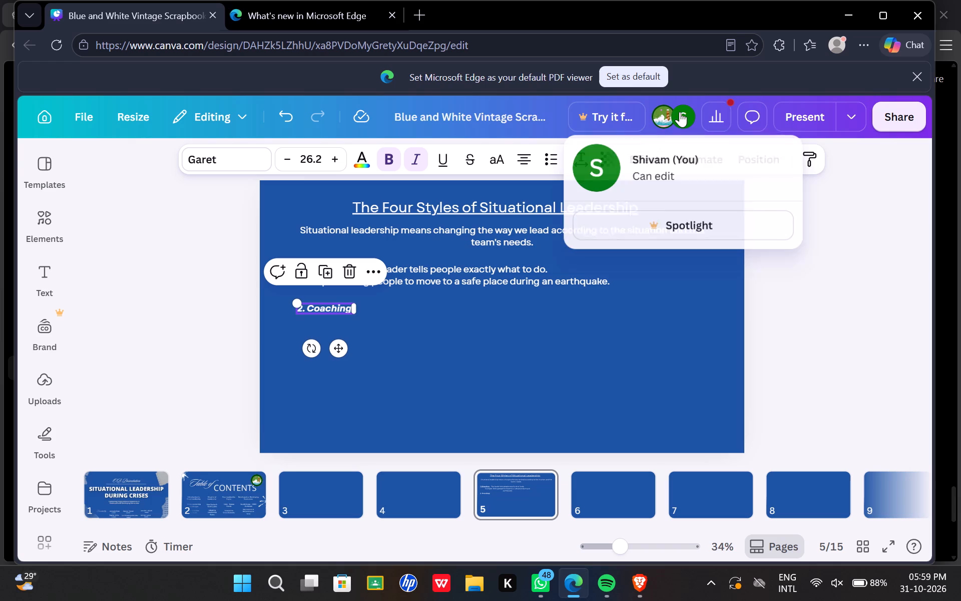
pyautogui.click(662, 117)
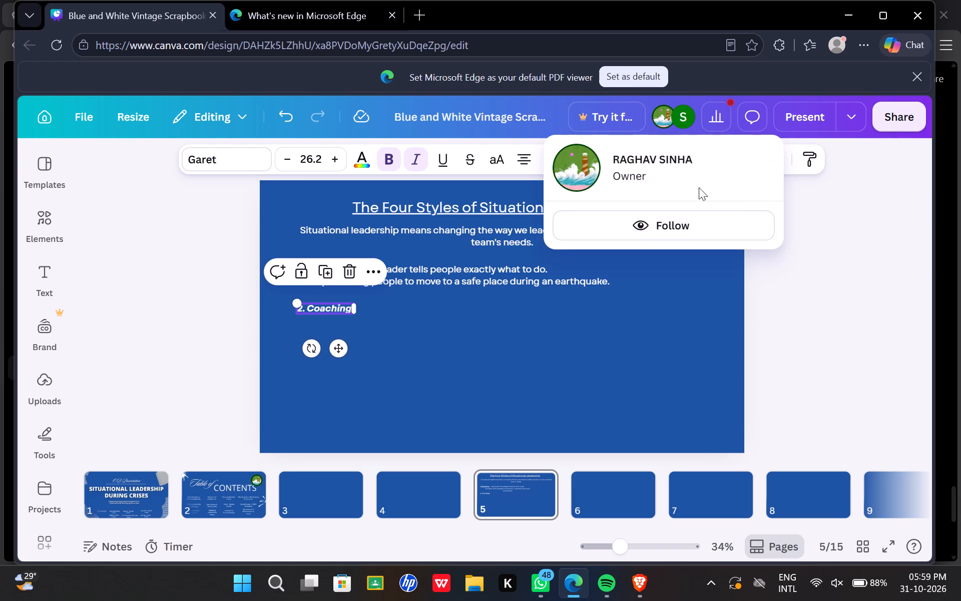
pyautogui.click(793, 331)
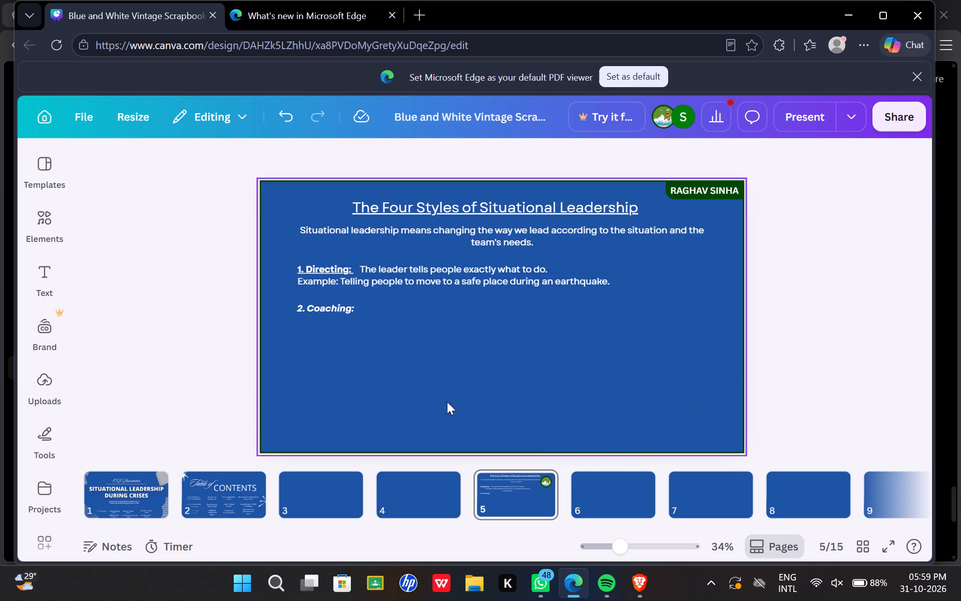
# Underline the "2. Coaching:" label and move it slightly up, closer to the Directing example line.
pyautogui.click(339, 308)
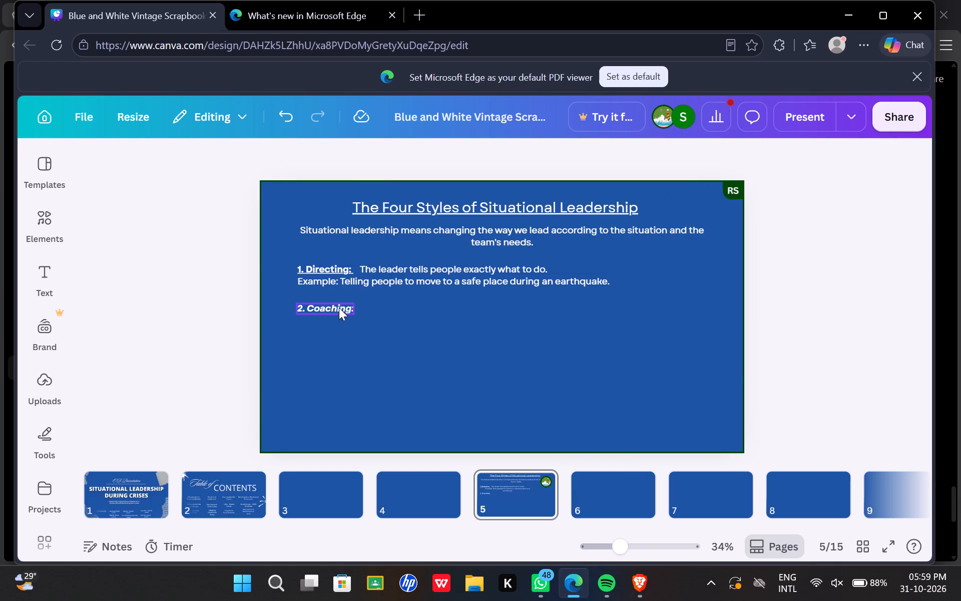
pyautogui.click(436, 158)
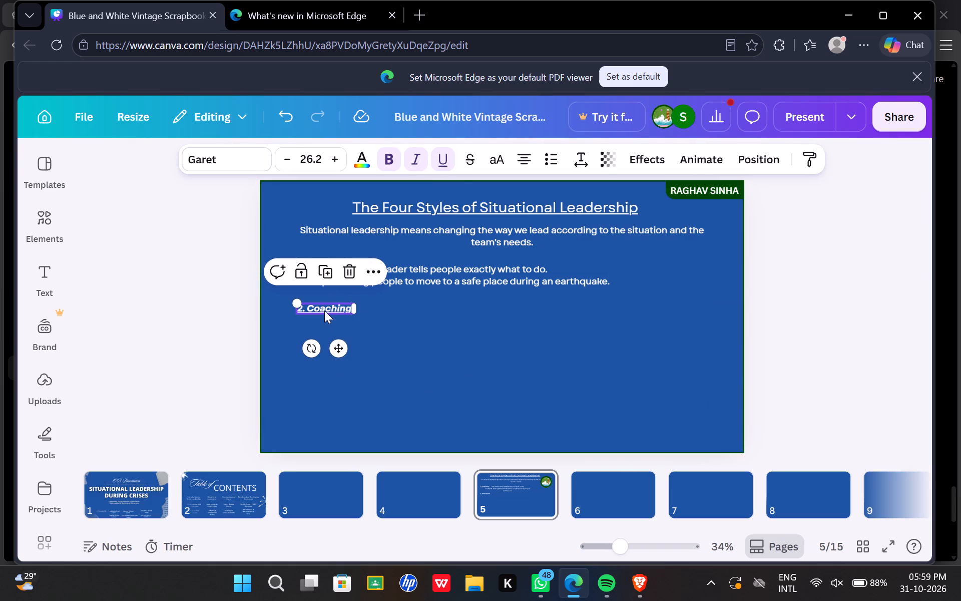
pyautogui.moveTo(324, 311); pyautogui.dragTo(326, 303)
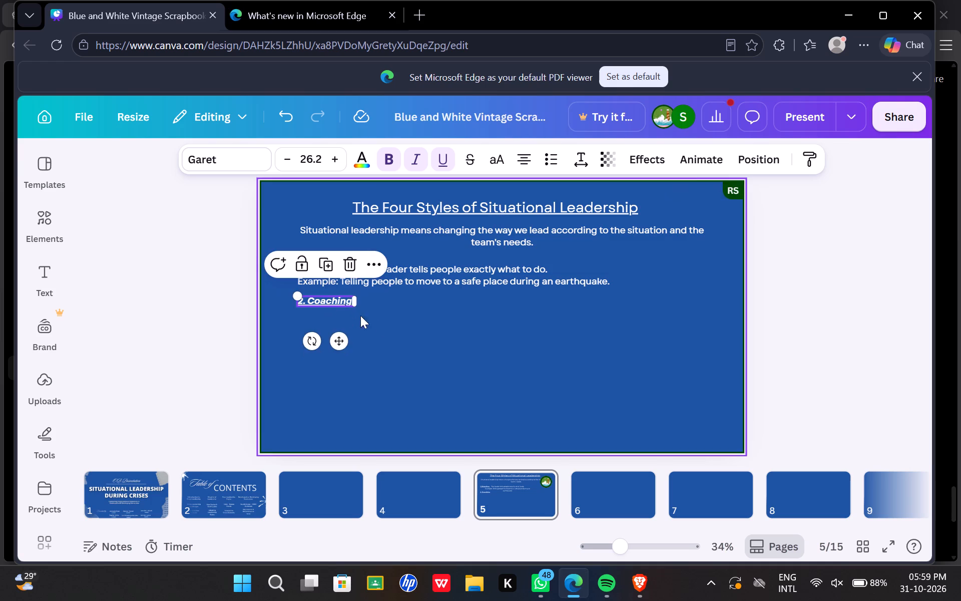
pyautogui.click(383, 322)
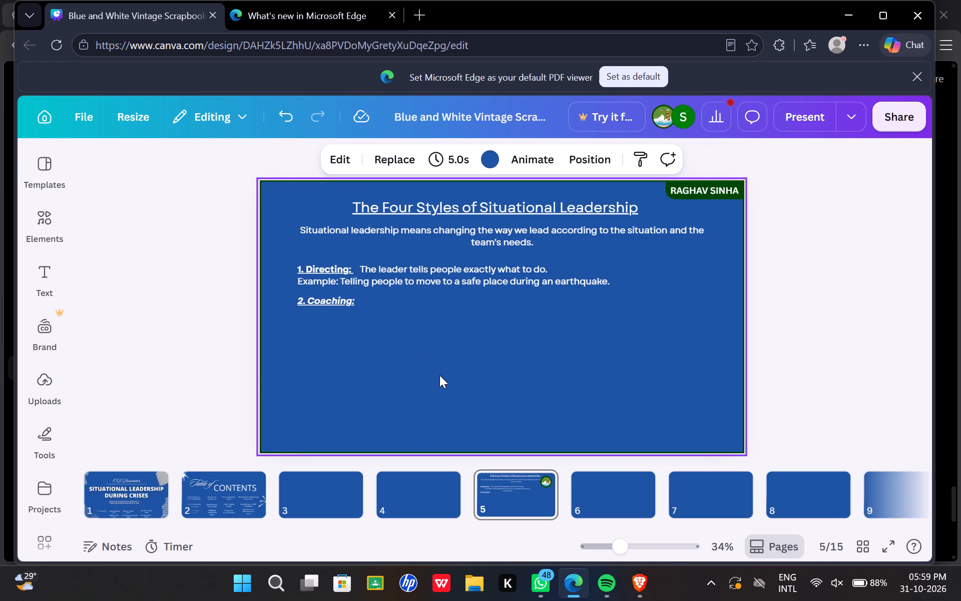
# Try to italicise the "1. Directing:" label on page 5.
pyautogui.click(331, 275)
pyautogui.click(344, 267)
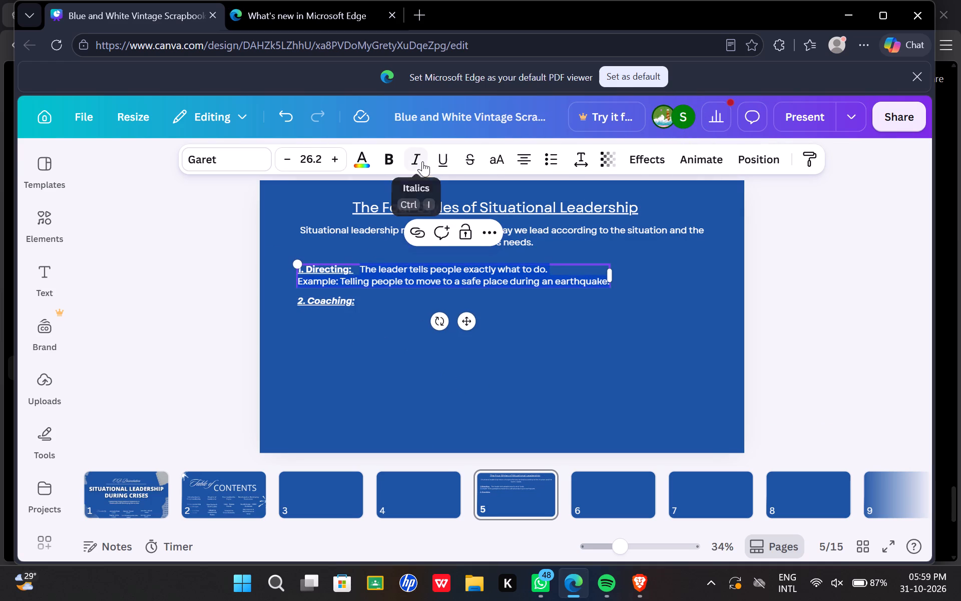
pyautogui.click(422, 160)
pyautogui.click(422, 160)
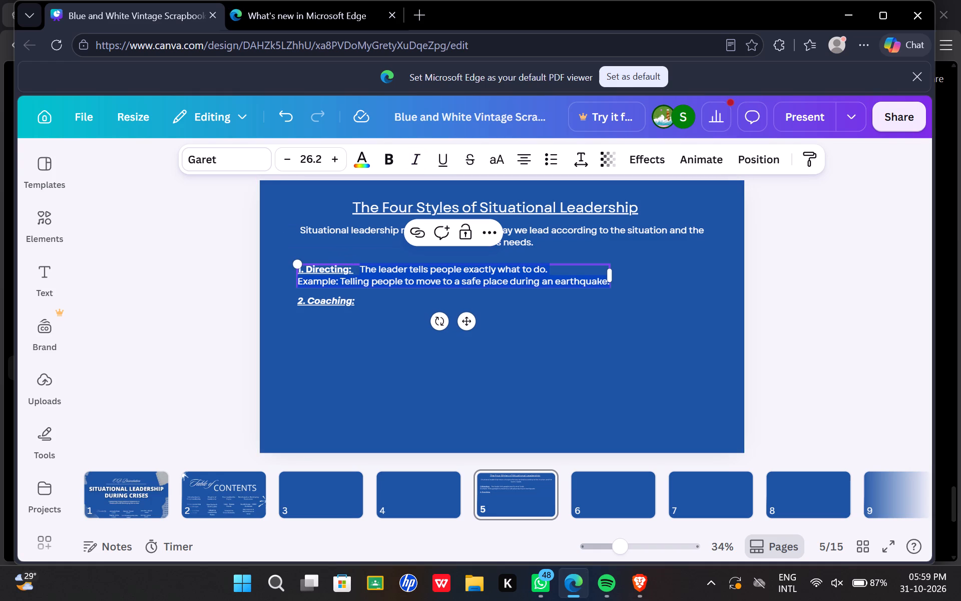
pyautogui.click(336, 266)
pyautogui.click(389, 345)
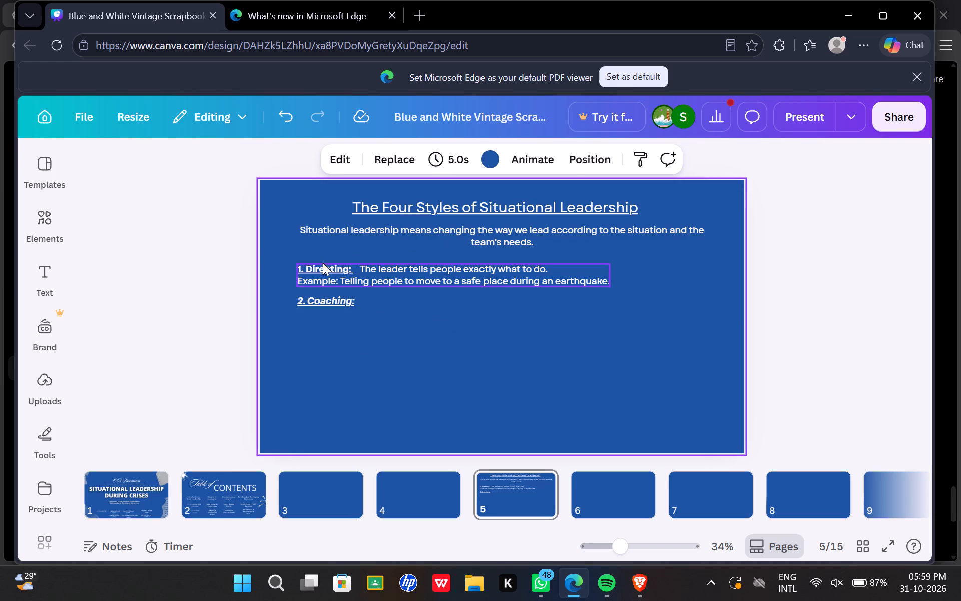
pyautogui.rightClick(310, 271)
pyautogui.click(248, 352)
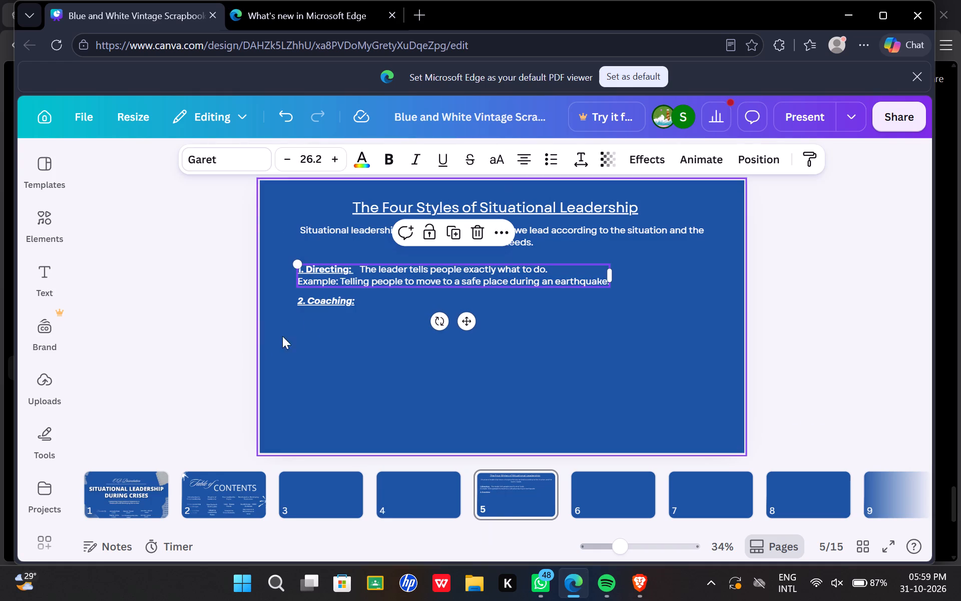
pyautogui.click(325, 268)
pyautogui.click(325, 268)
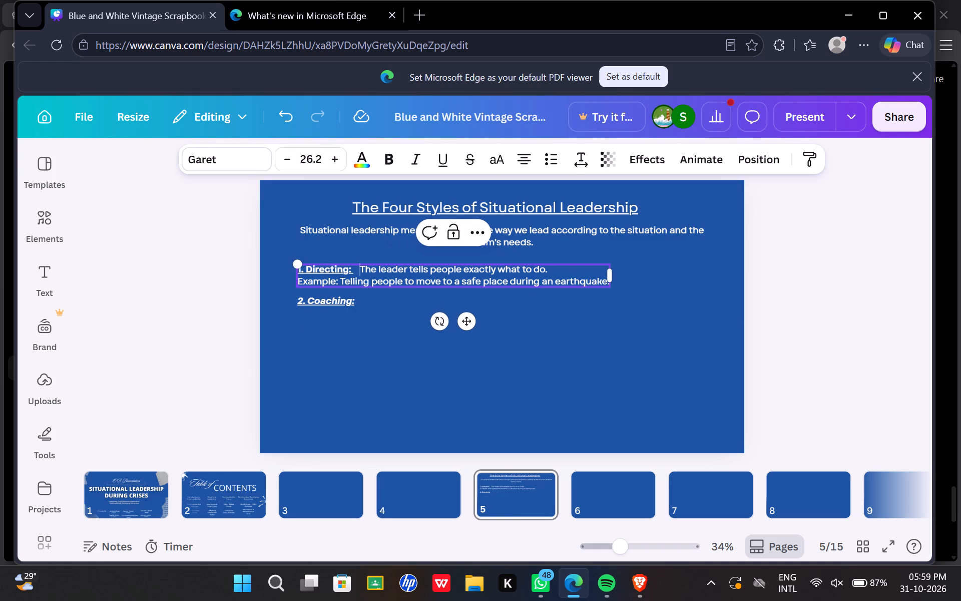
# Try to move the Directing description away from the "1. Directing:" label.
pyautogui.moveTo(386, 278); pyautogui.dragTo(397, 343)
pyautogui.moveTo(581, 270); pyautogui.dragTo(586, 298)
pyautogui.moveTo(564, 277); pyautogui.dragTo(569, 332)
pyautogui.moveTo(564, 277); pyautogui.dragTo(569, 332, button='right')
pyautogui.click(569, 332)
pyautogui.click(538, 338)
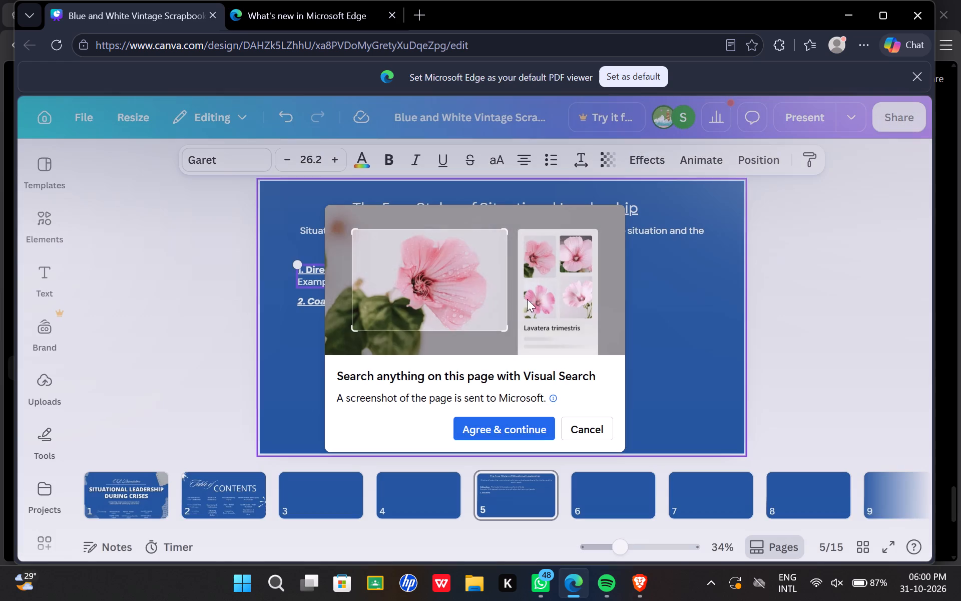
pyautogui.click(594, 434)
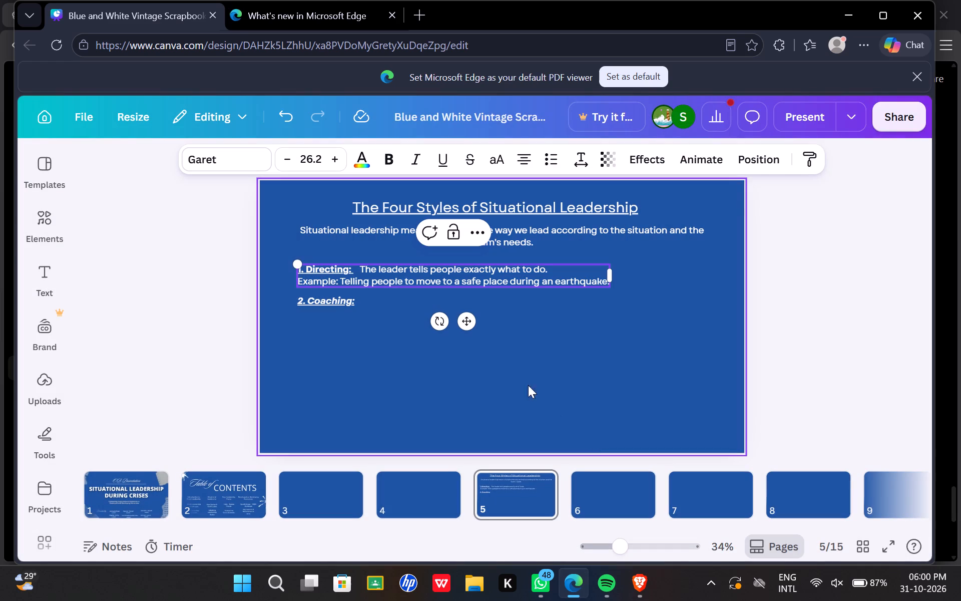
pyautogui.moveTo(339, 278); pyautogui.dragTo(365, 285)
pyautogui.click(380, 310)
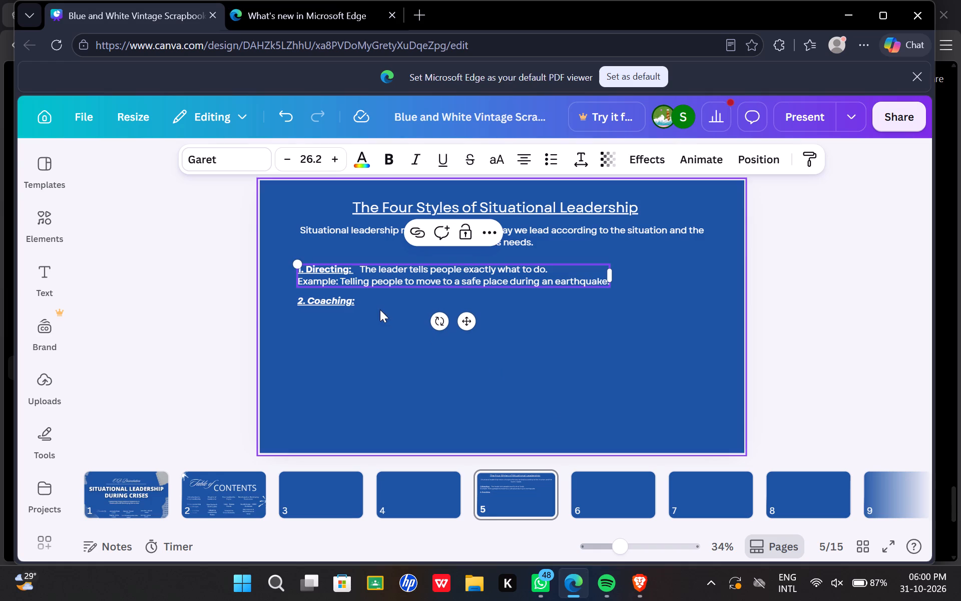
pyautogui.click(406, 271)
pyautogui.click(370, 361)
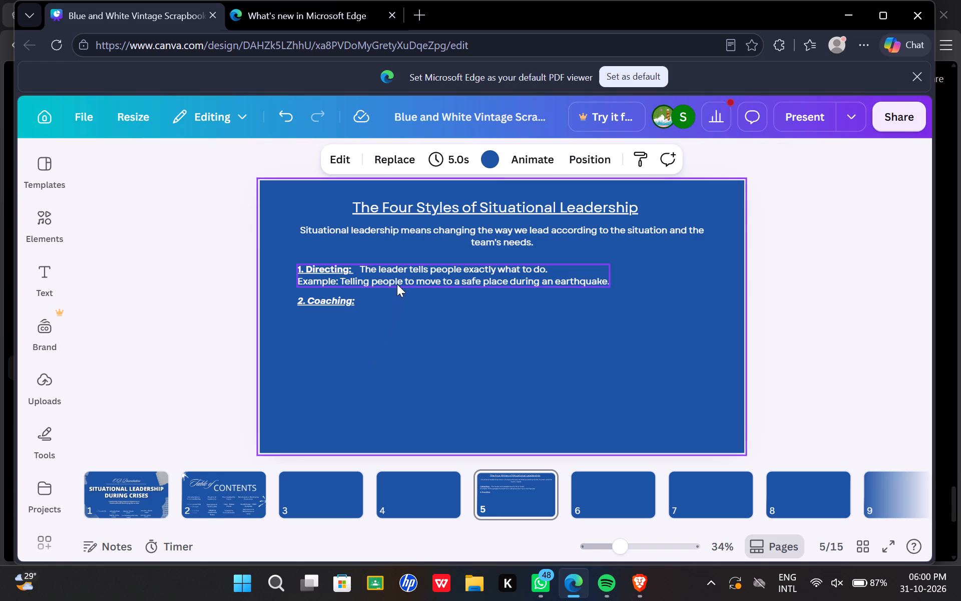
# Move the Directing description down beside "2. Coaching:" to expose the "1. Directing:" label, and italicise that label.
pyautogui.moveTo(405, 270); pyautogui.dragTo(410, 302)
pyautogui.moveTo(405, 270); pyautogui.dragTo(410, 302, button='right')
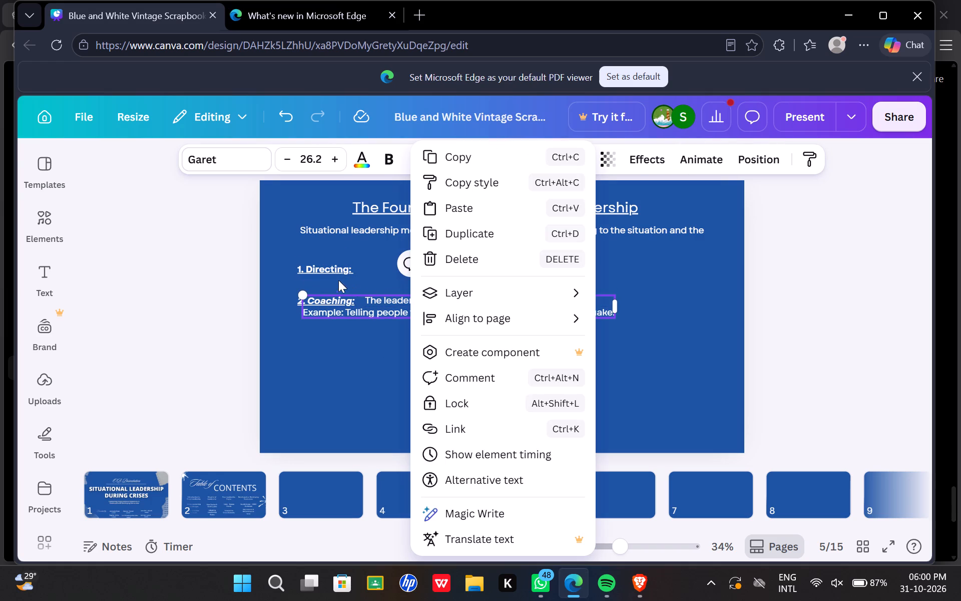
pyautogui.click(330, 267)
pyautogui.click(384, 156)
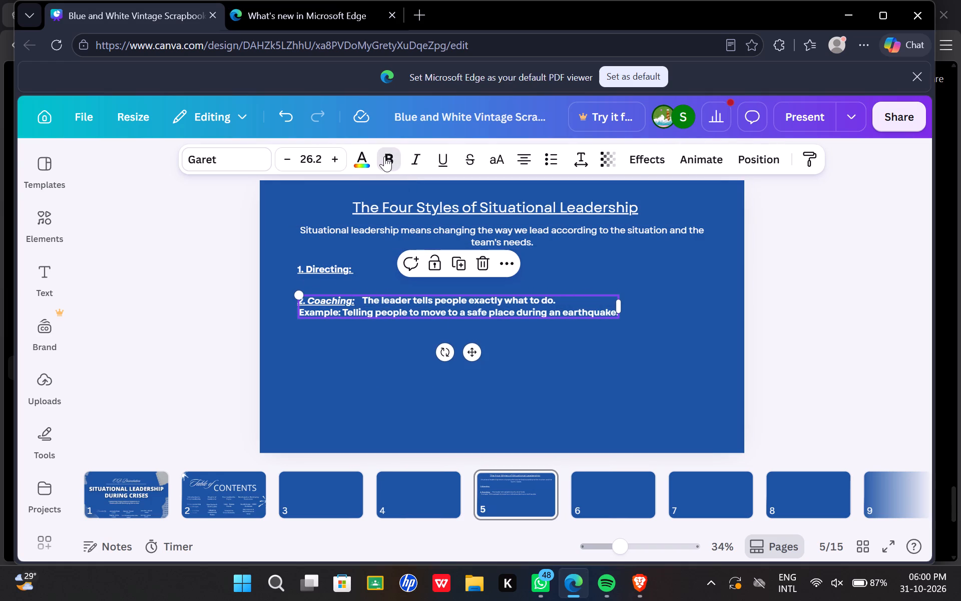
pyautogui.click(384, 156)
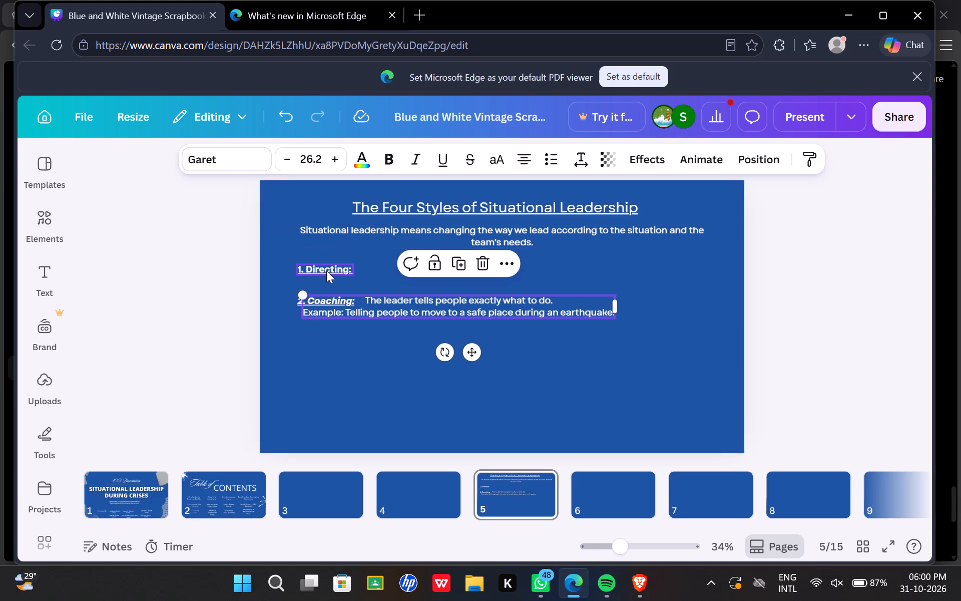
pyautogui.click(326, 270)
pyautogui.click(416, 163)
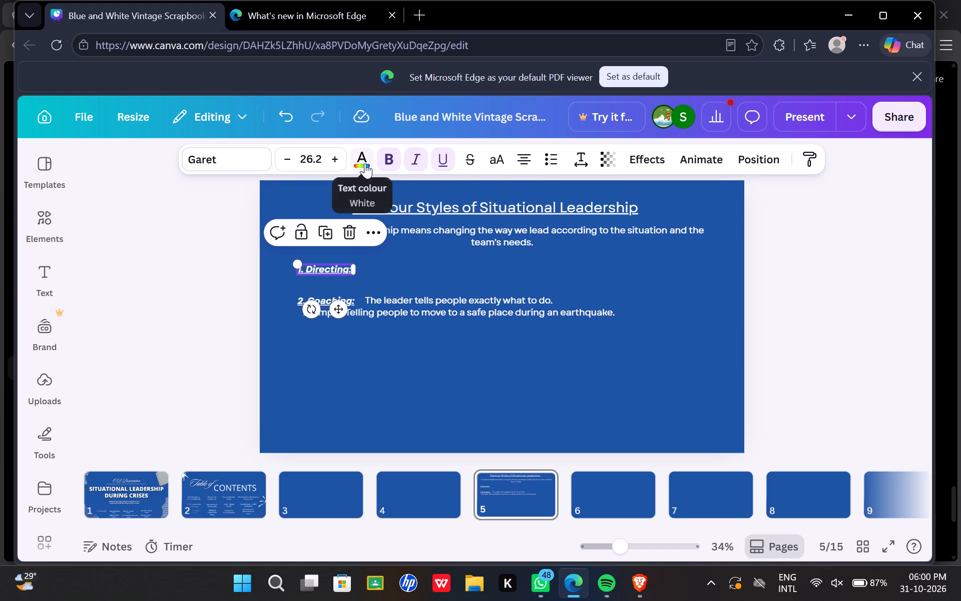
pyautogui.click(246, 157)
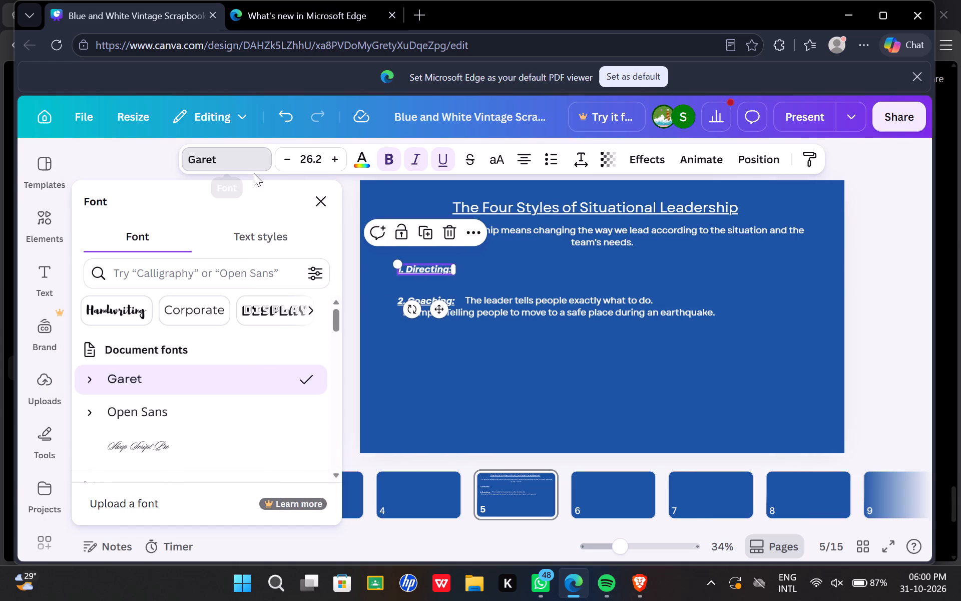
pyautogui.click(400, 343)
# Move the Directing description back beside the "1. Directing:" label, with its example line beneath.
pyautogui.moveTo(403, 303); pyautogui.dragTo(400, 272)
pyautogui.click(417, 327)
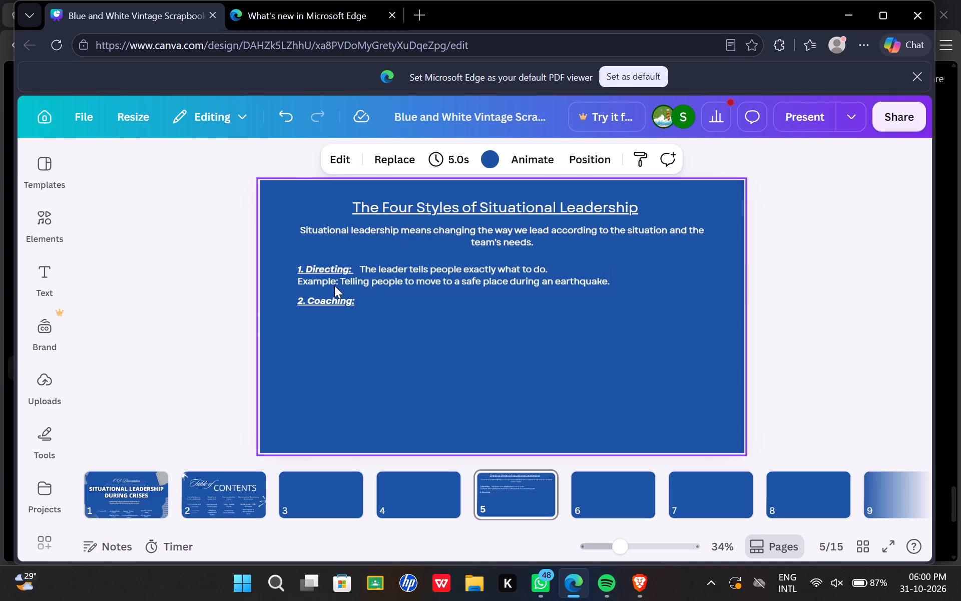
# Move the Directing description down clear of the "1. Directing:" label on page 5, and colour that label black.
pyautogui.click(335, 267)
pyautogui.moveTo(401, 268); pyautogui.dragTo(394, 348)
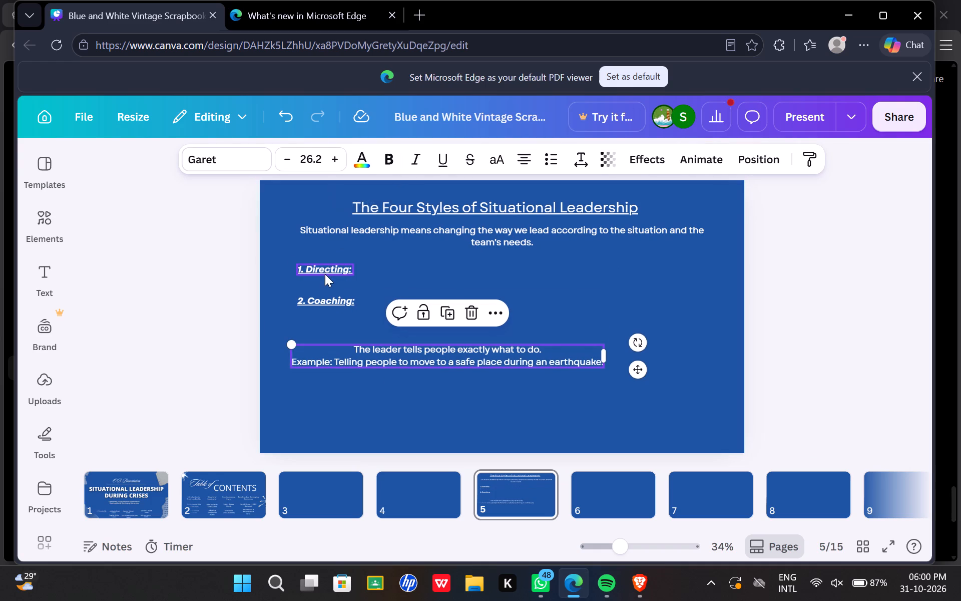
pyautogui.click(325, 274)
pyautogui.click(358, 159)
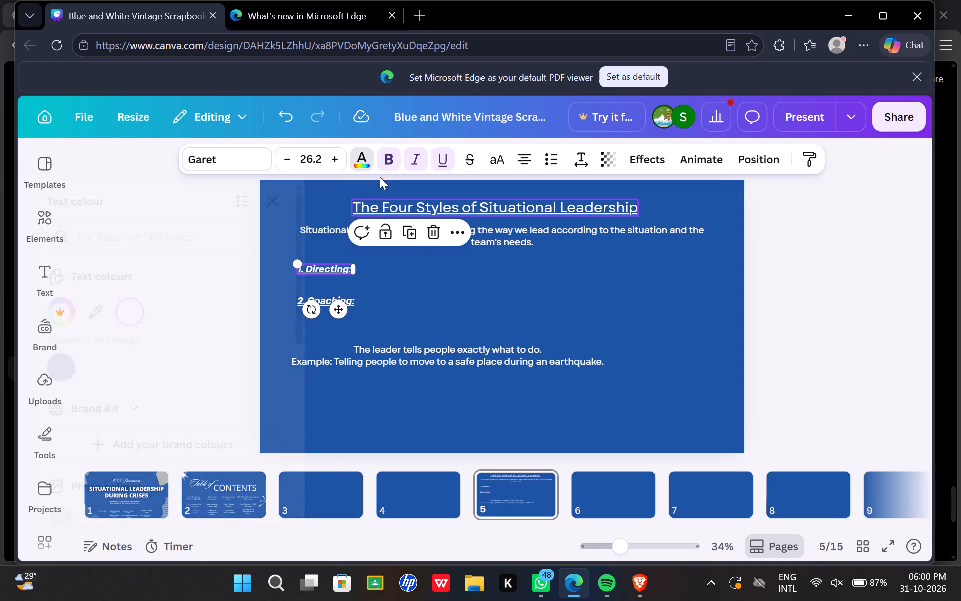
pyautogui.scroll(-1, 251, 313)
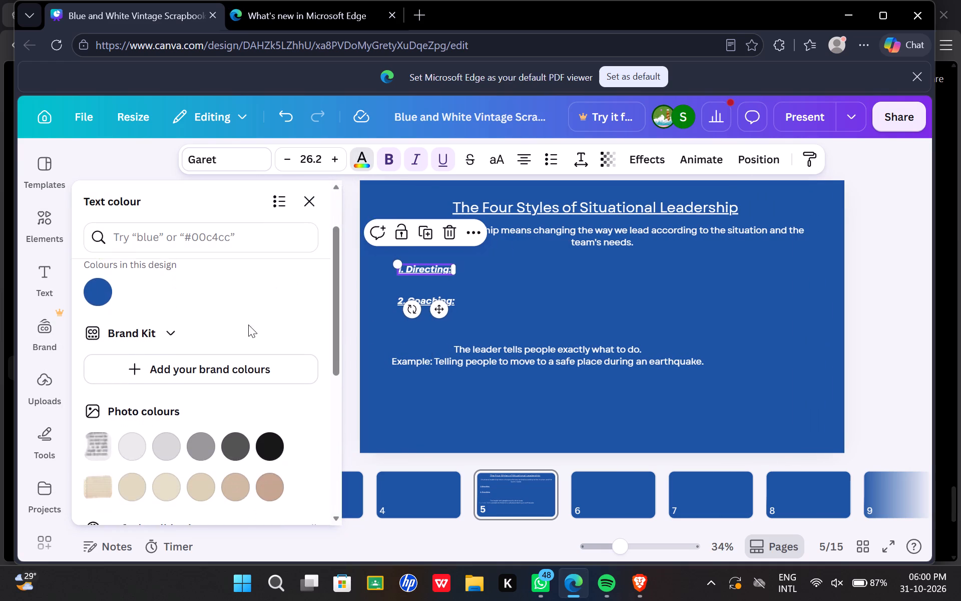
pyautogui.scroll(-1, 248, 325)
pyautogui.click(272, 371)
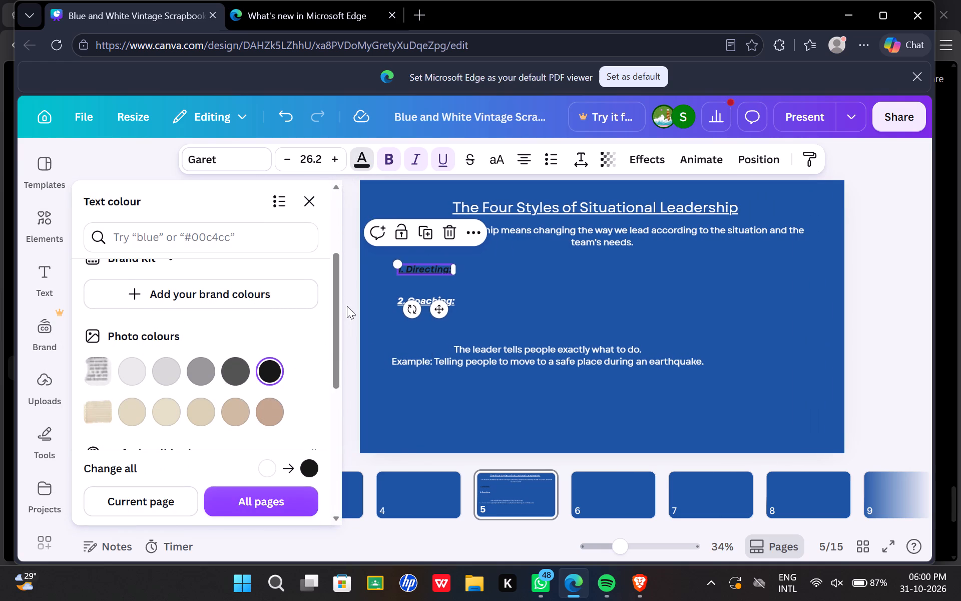
pyautogui.click(647, 310)
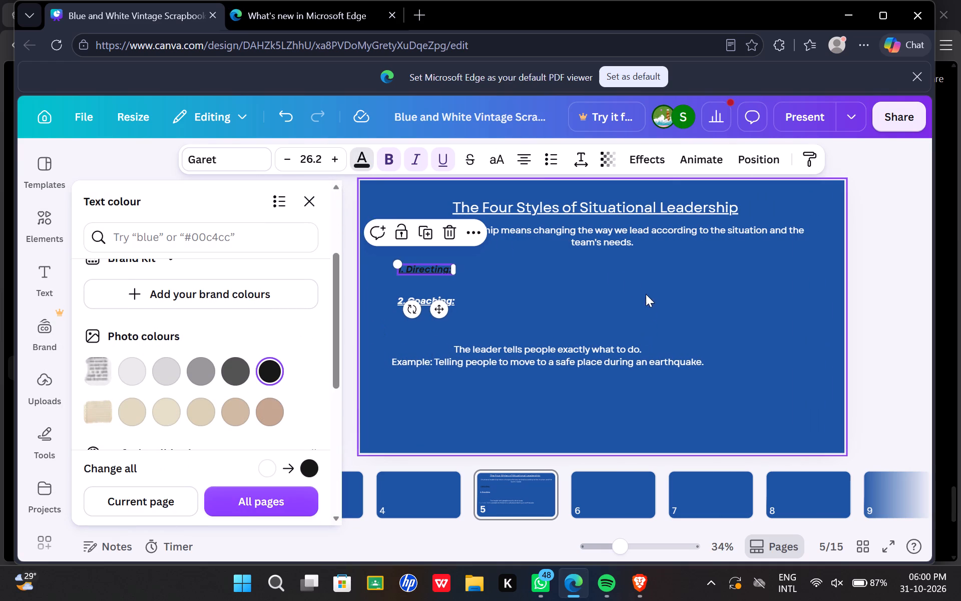
# Make the heading "The Four Styles of Situational Leadership" bold and black.
pyautogui.click(561, 205)
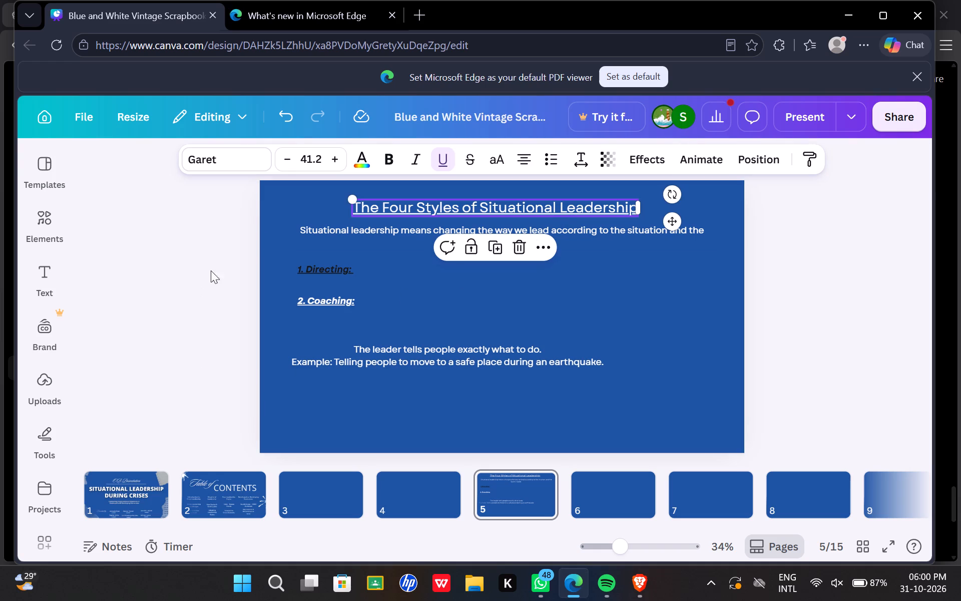
pyautogui.click(393, 160)
pyautogui.click(361, 157)
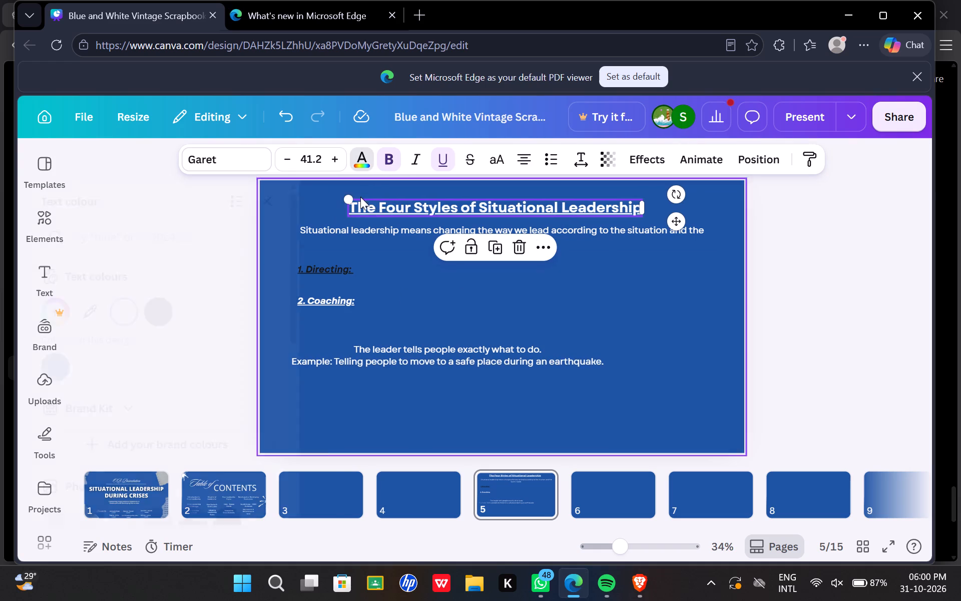
pyautogui.click(201, 316)
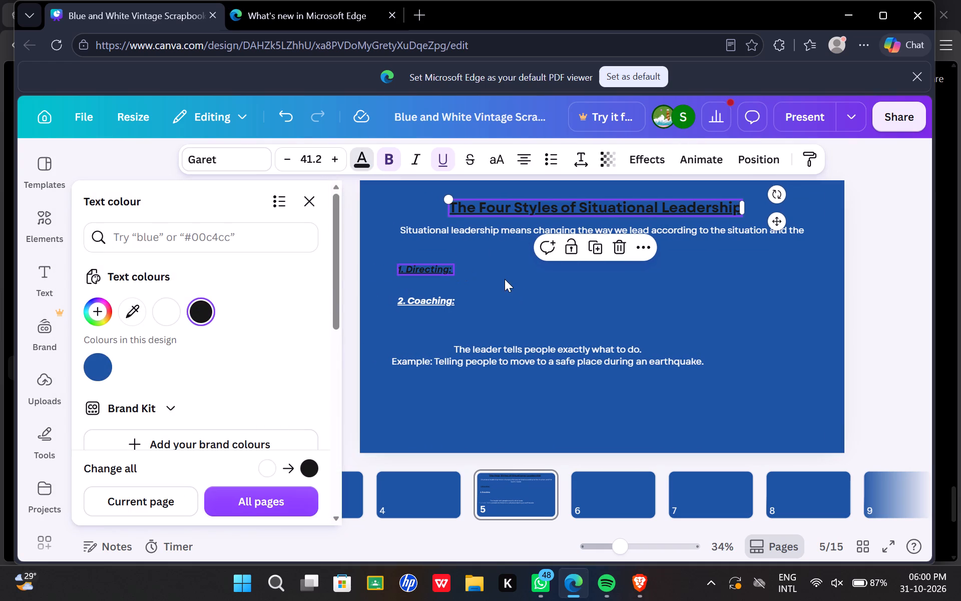
pyautogui.click(505, 279)
# Change the text colour of the "2. Coaching:" label to black.
pyautogui.click(331, 299)
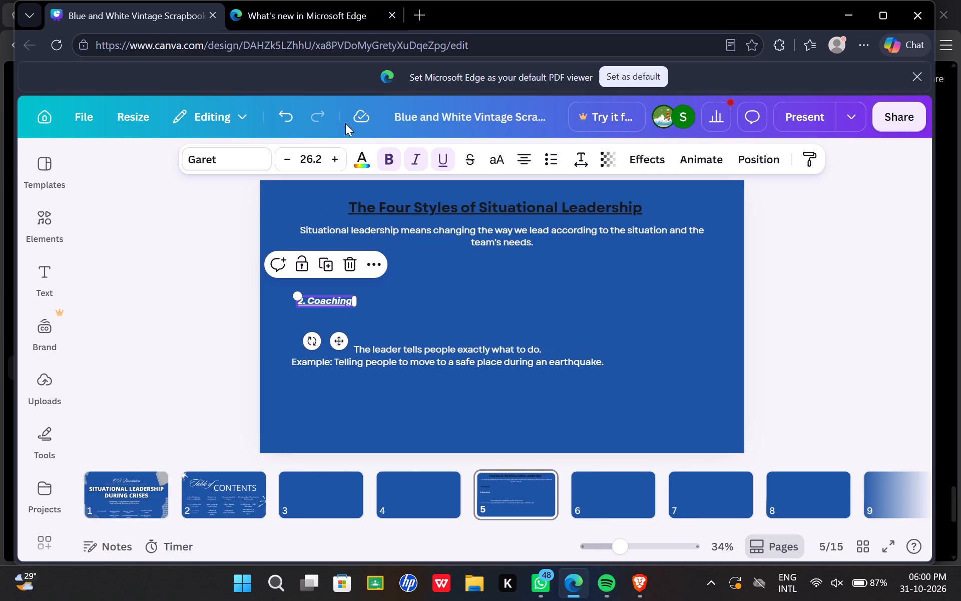
pyautogui.click(363, 156)
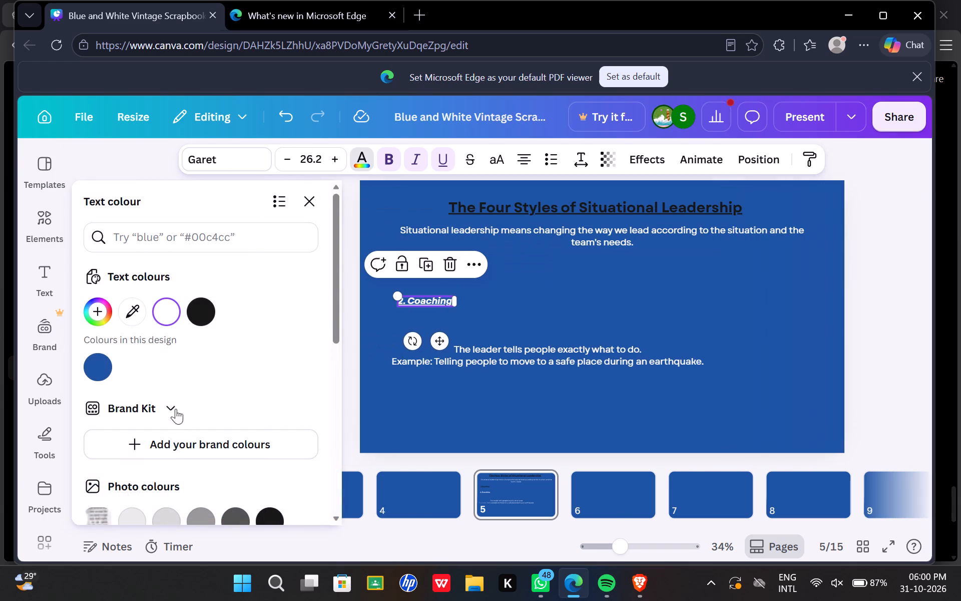
pyautogui.click(212, 310)
pyautogui.click(623, 326)
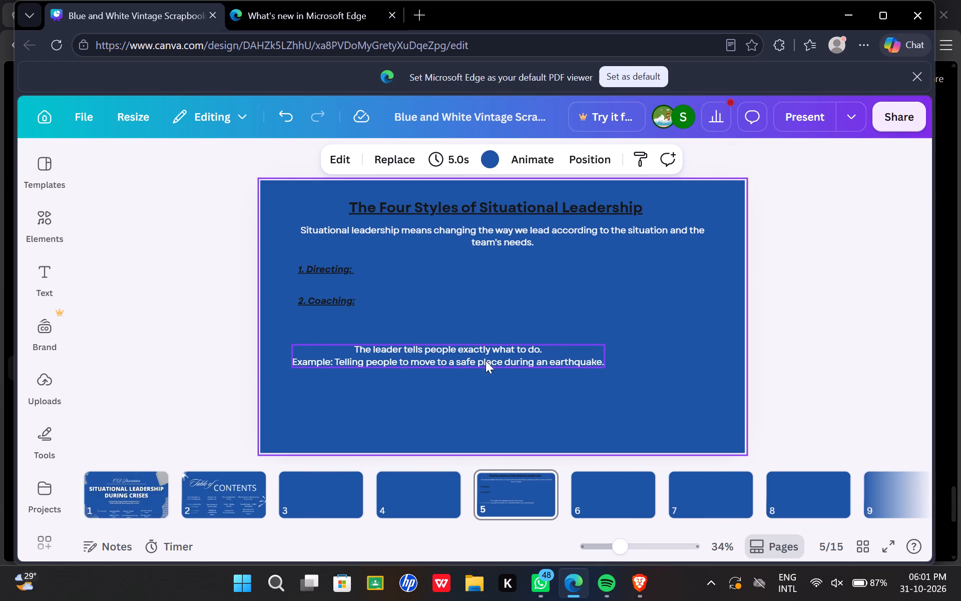
# Move the Directing description and its example line back beside the "1. Directing:" label.
pyautogui.moveTo(484, 355); pyautogui.dragTo(494, 275)
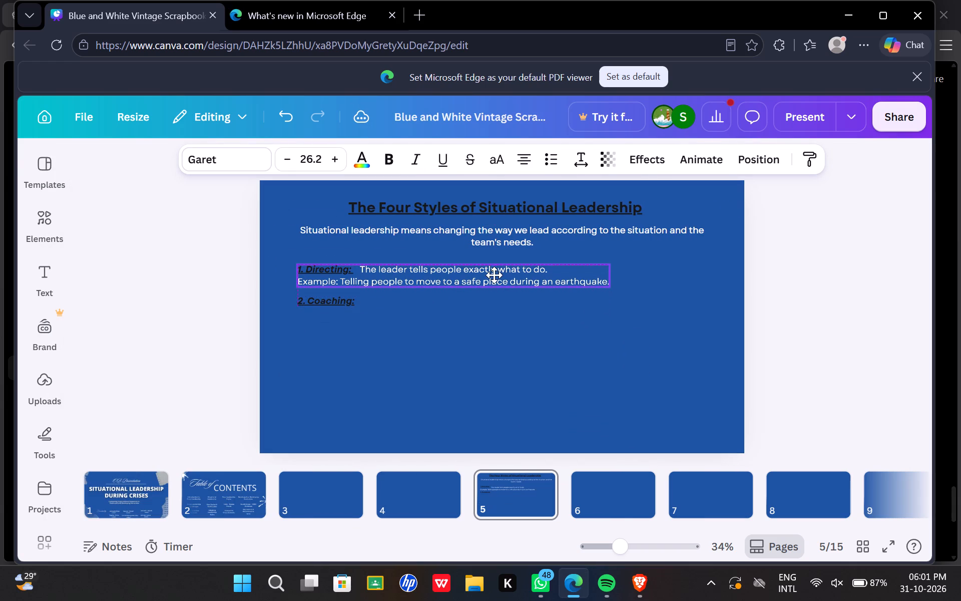
pyautogui.moveTo(494, 275); pyautogui.dragTo(493, 273)
pyautogui.click(500, 336)
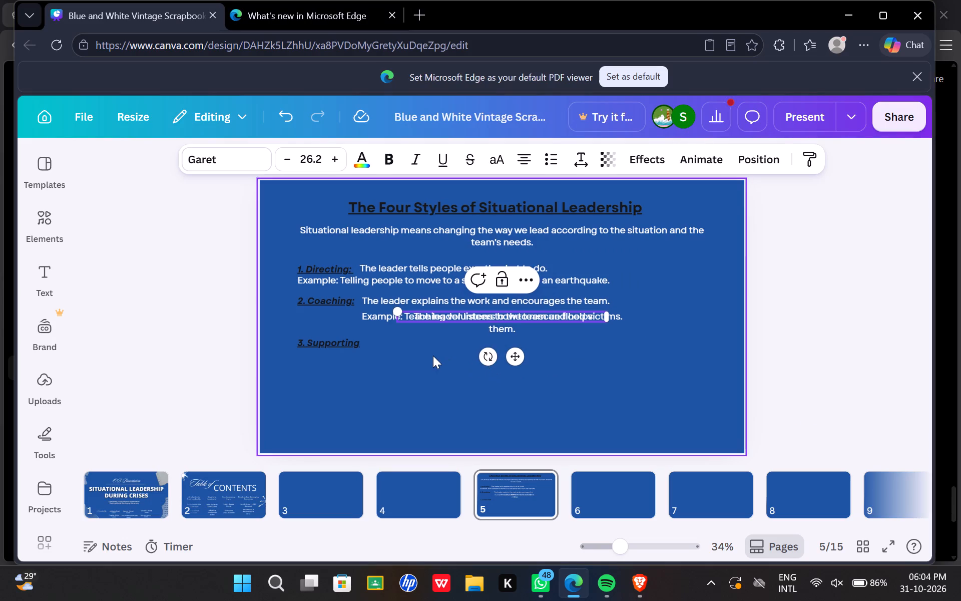
pyautogui.moveTo(453, 314); pyautogui.dragTo(454, 374)
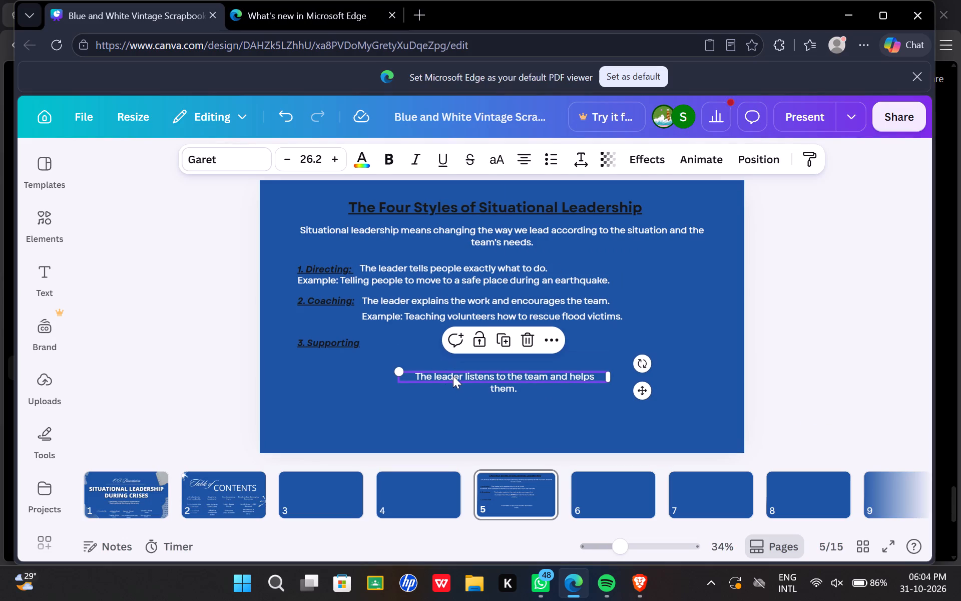
pyautogui.moveTo(456, 374); pyautogui.dragTo(442, 357)
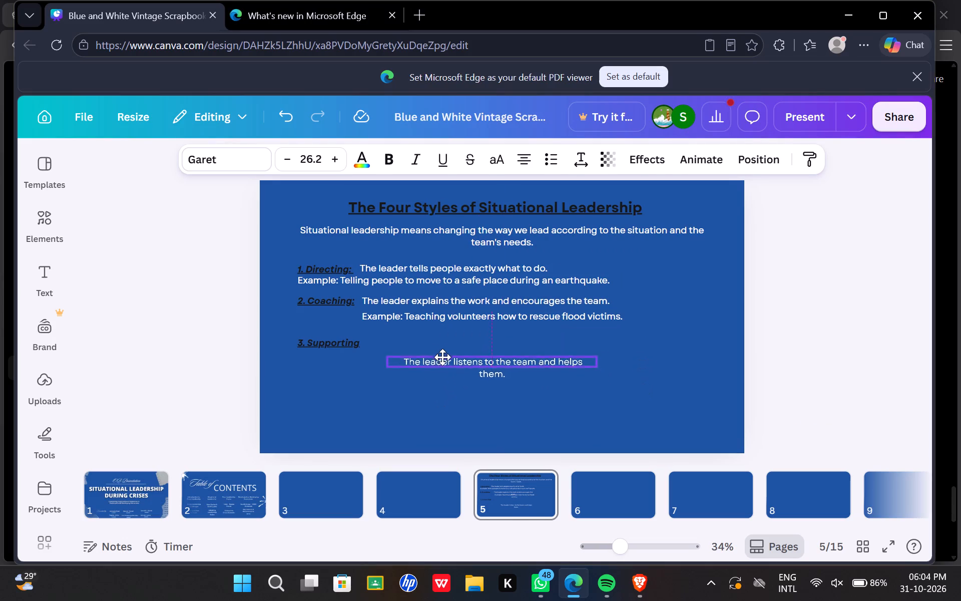
pyautogui.moveTo(442, 357); pyautogui.dragTo(414, 343)
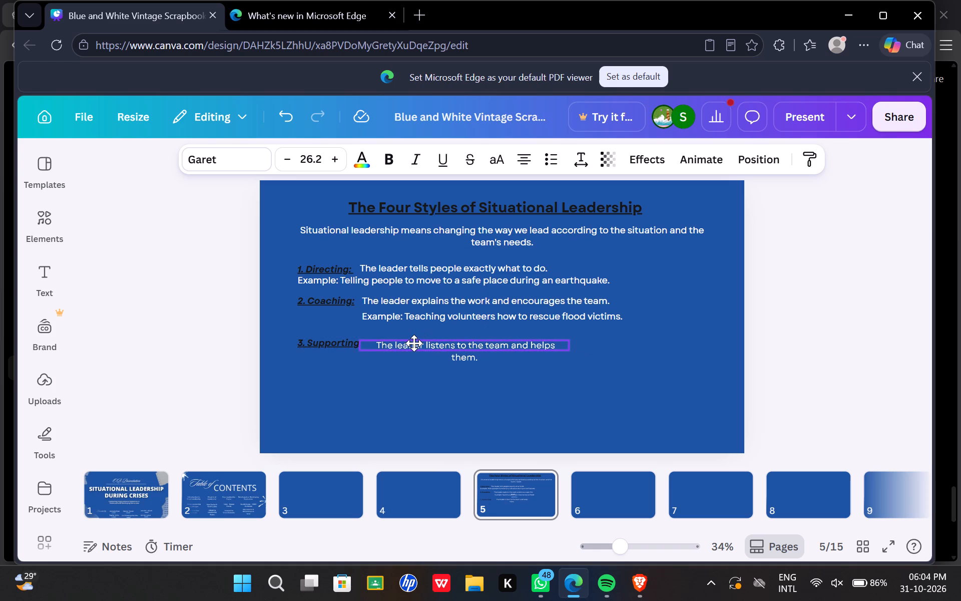
pyautogui.moveTo(414, 343); pyautogui.dragTo(407, 341)
pyautogui.click(365, 393)
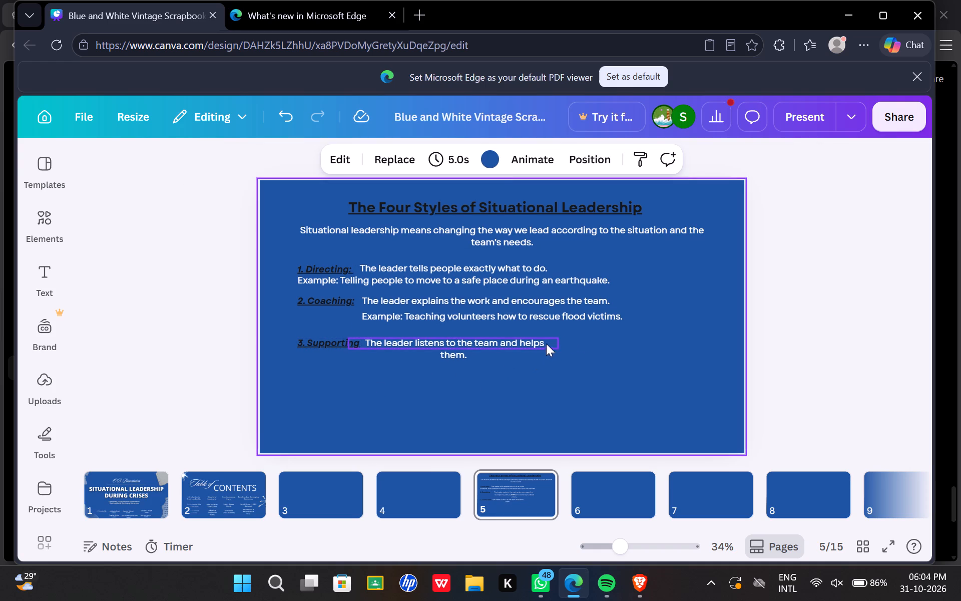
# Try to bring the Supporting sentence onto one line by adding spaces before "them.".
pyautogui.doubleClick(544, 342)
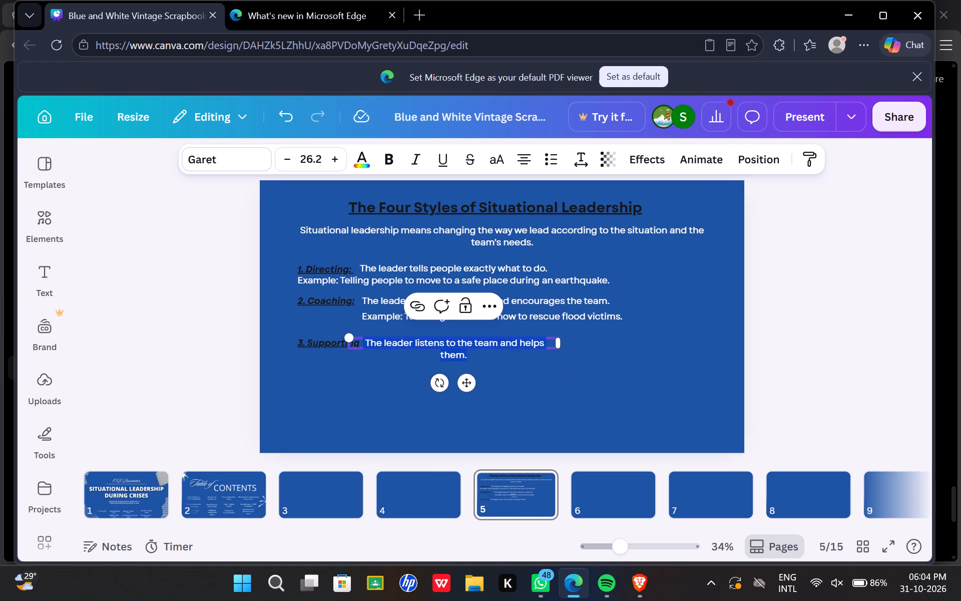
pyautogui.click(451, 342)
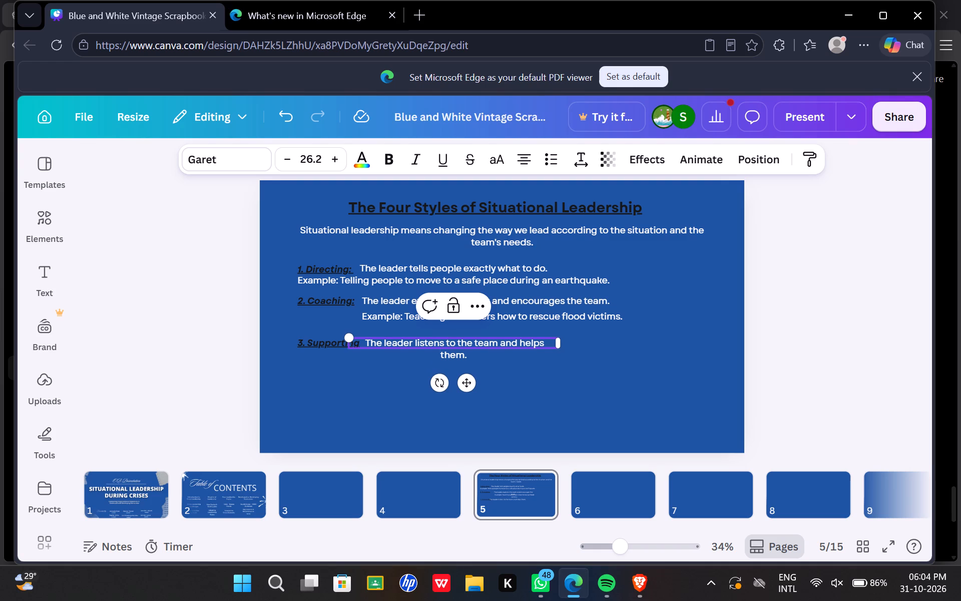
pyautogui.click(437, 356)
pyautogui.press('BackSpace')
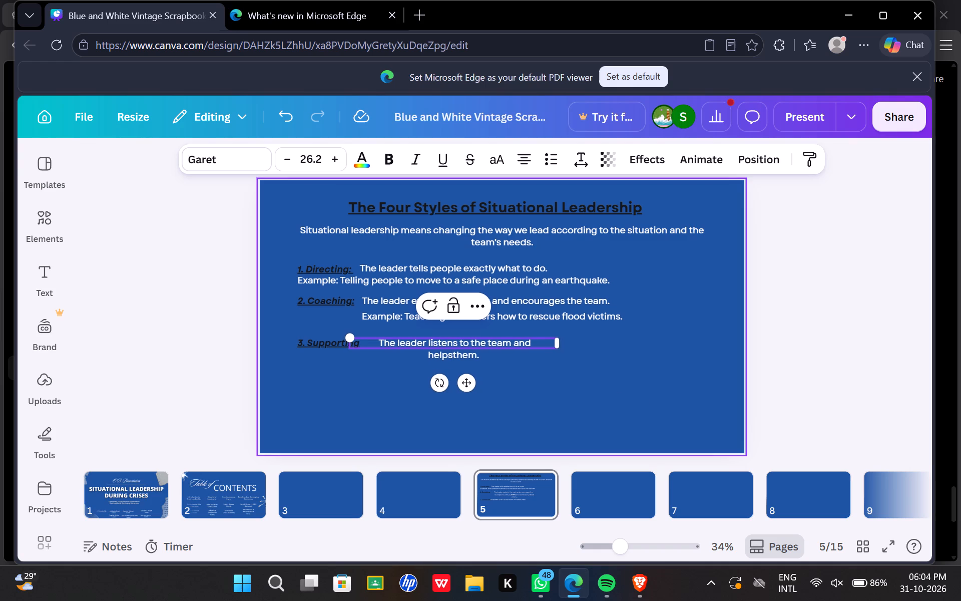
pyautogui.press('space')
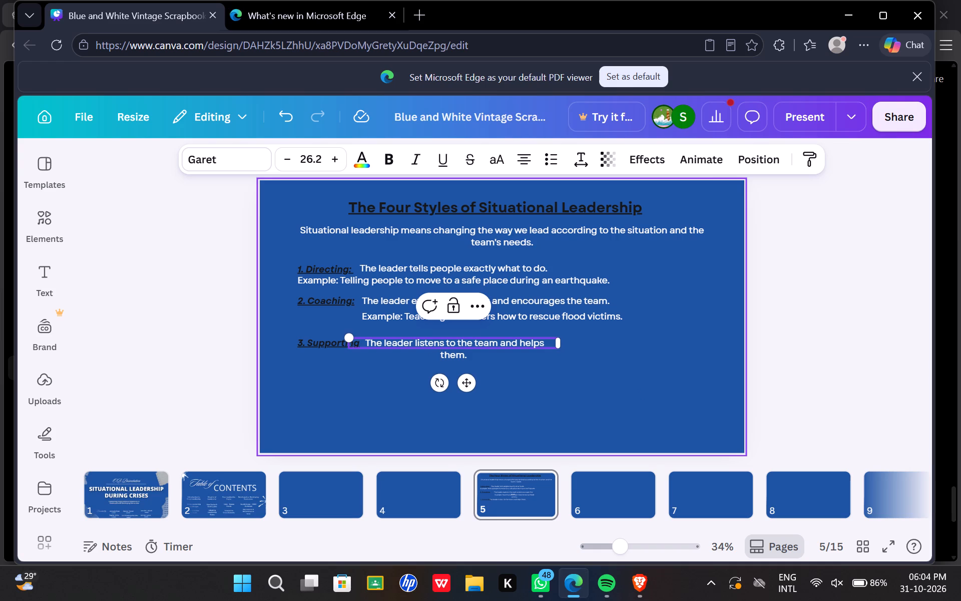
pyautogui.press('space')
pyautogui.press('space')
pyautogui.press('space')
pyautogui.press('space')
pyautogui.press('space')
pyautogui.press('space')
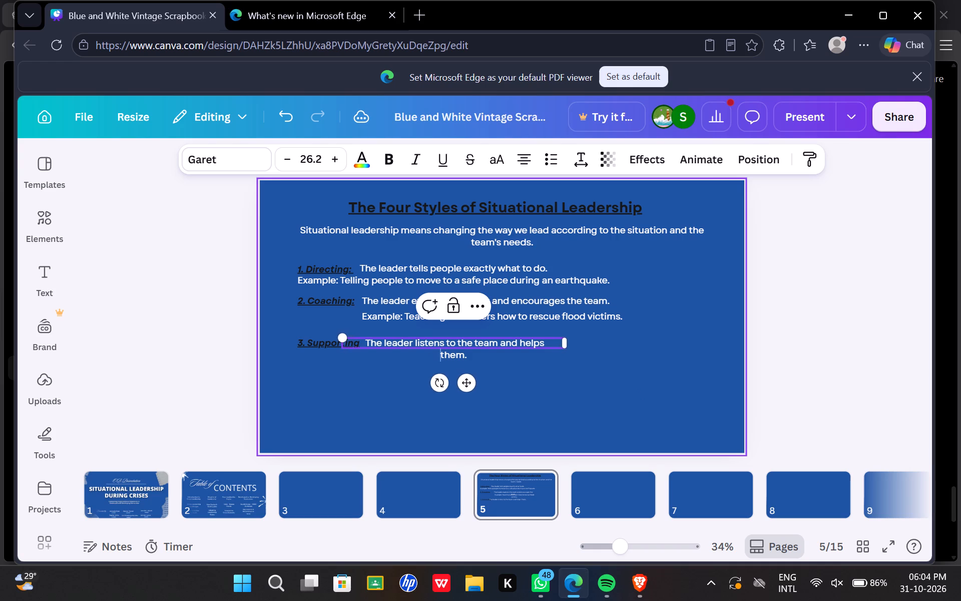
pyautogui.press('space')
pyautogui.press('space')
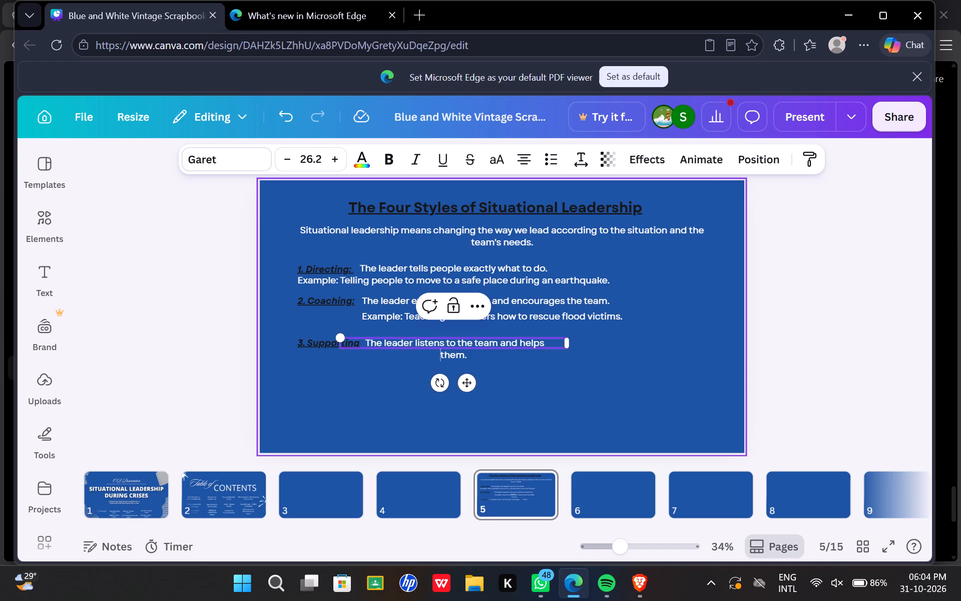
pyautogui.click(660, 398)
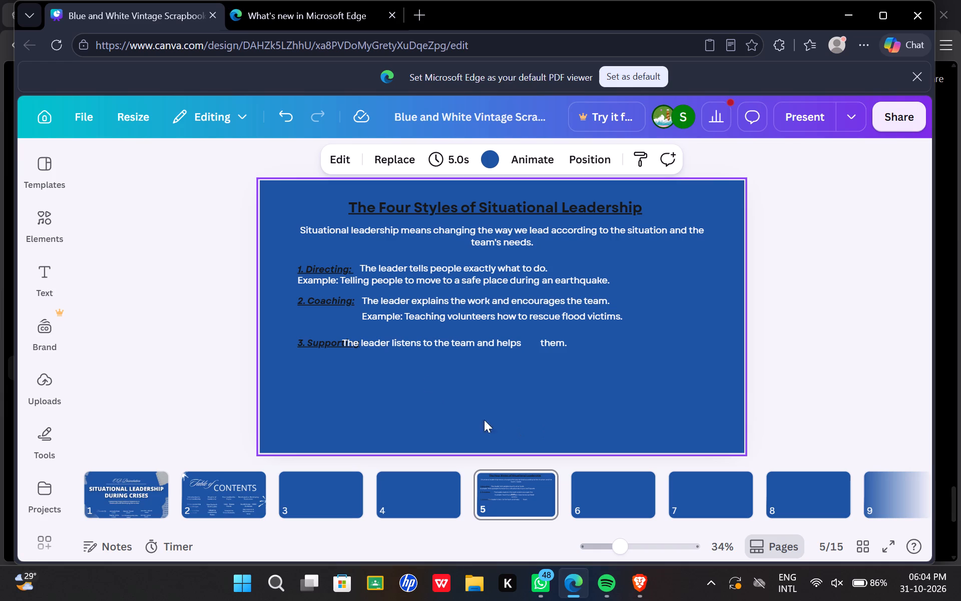
# Shift the Supporting sentence rightward so it starts just after the "3. Supporting" label without overlapping it.
pyautogui.moveTo(420, 338); pyautogui.dragTo(449, 337)
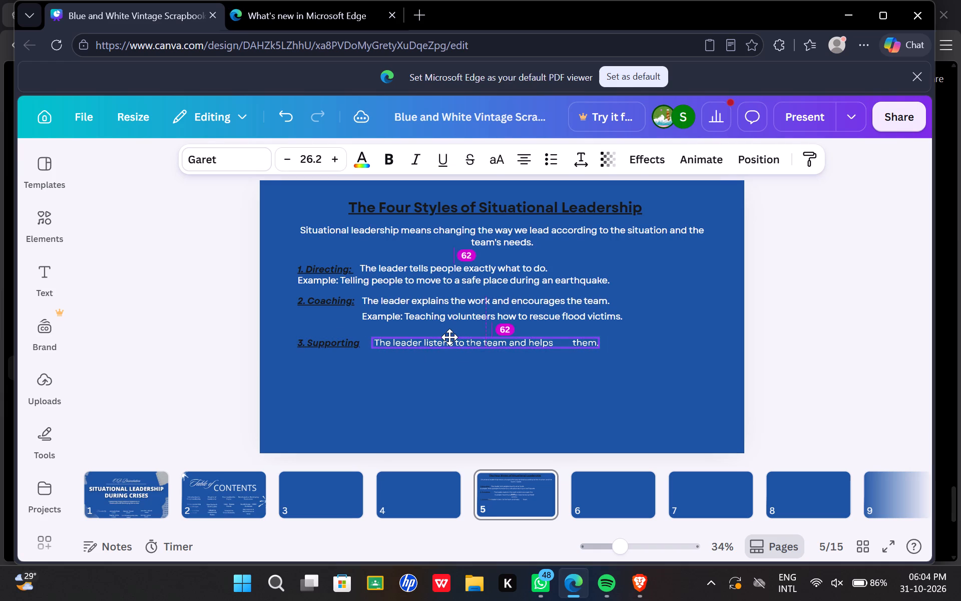
pyautogui.moveTo(449, 337); pyautogui.dragTo(443, 340)
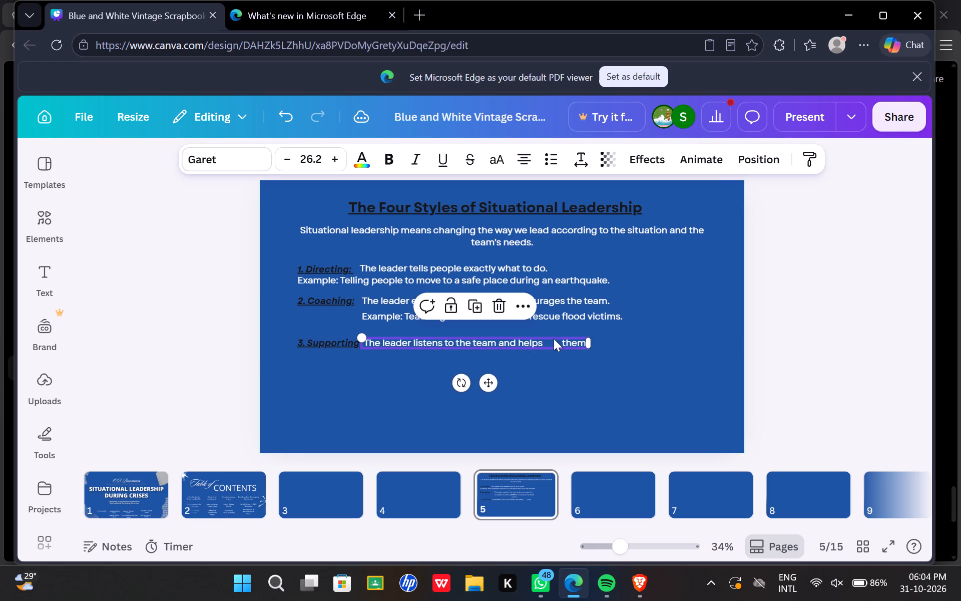
# Delete the surplus spaces between "helps" and "them." in the Supporting sentence.
pyautogui.click(559, 337)
pyautogui.click(550, 344)
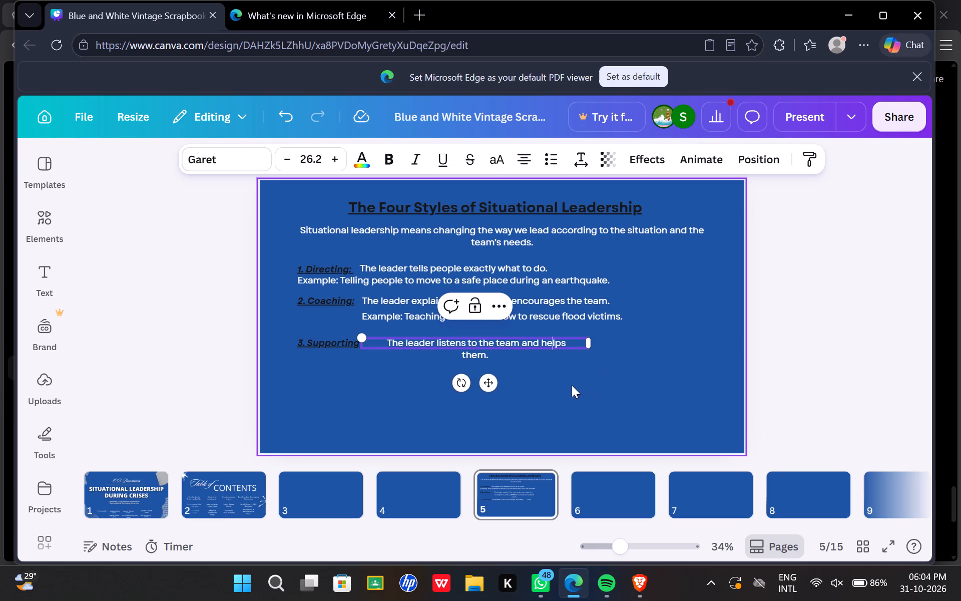
pyautogui.click(584, 339)
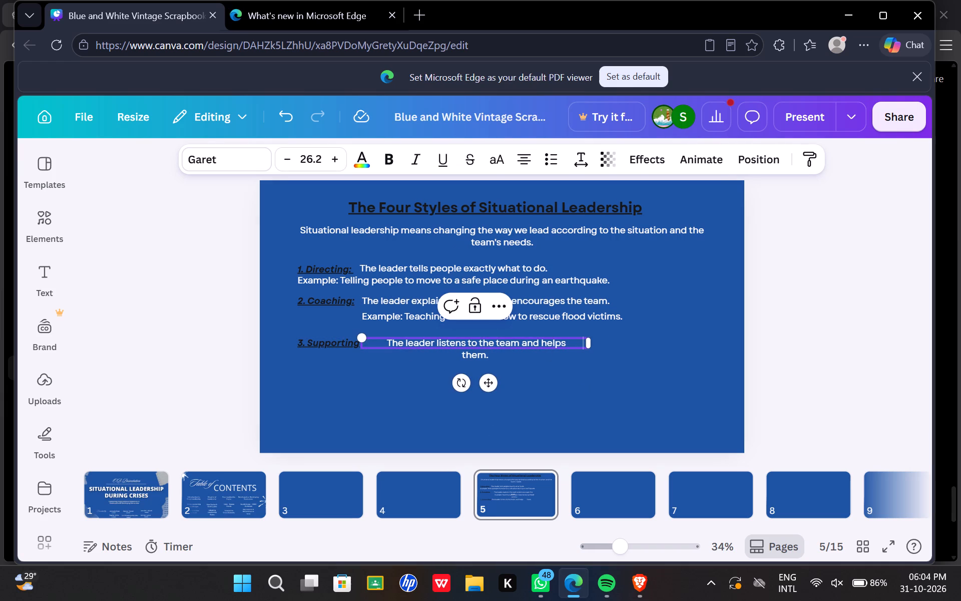
pyautogui.press('BackSpace')
pyautogui.press('BackSpace')
pyautogui.press('BackSpace')
pyautogui.press('BackSpace')
pyautogui.press('BackSpace')
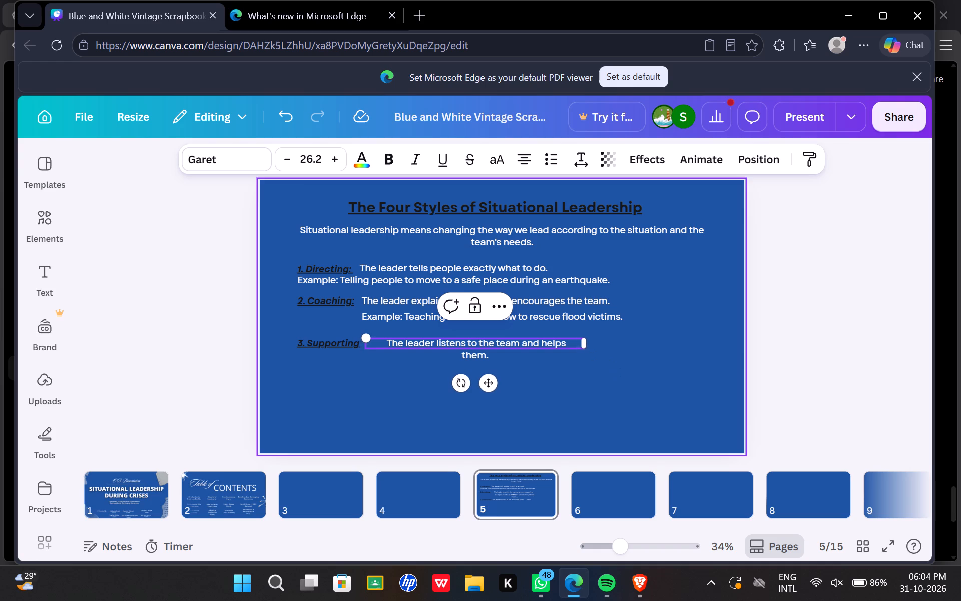
pyautogui.press('BackSpace')
pyautogui.press('BackSpace')
pyautogui.press('BackSpace')
# Remove the leading space before "The leader" so the Supporting sentence fits on a single line.
pyautogui.press('Left')
pyautogui.press('Left')
pyautogui.press('Left')
pyautogui.press('Left')
pyautogui.press('Left')
pyautogui.press('Left')
pyautogui.press('Left')
pyautogui.press('Left')
pyautogui.press('Left')
pyautogui.press('Left')
pyautogui.press('Left')
pyautogui.press('Left')
pyautogui.press('Left')
pyautogui.press('Left')
pyautogui.press('Left')
pyautogui.press('Left')
pyautogui.press('Left')
pyautogui.press('Left')
pyautogui.press('Left')
pyautogui.press('Left')
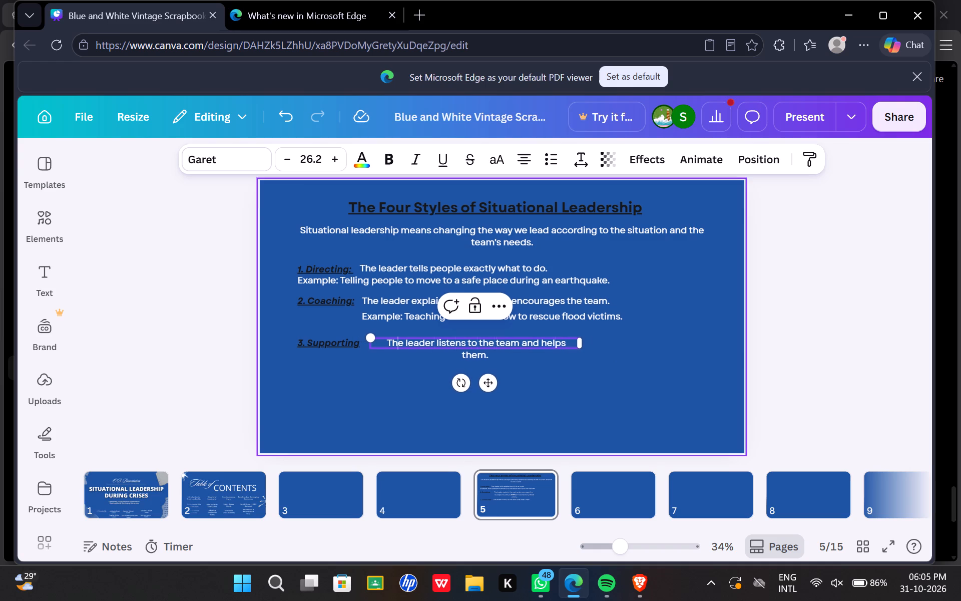
pyautogui.press('Left')
pyautogui.press('Left')
pyautogui.press('BackSpace')
pyautogui.press('BackSpace')
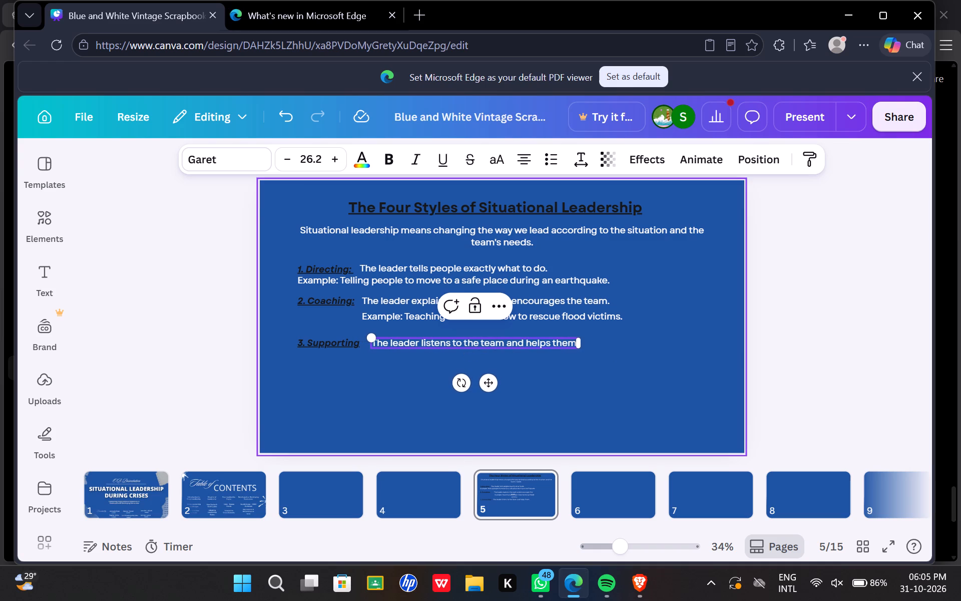
pyautogui.click(412, 398)
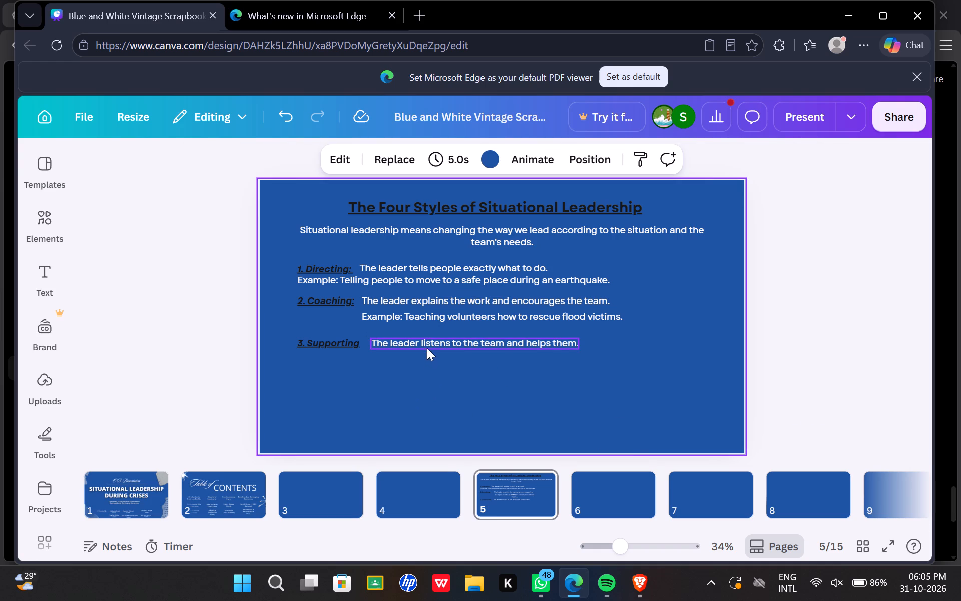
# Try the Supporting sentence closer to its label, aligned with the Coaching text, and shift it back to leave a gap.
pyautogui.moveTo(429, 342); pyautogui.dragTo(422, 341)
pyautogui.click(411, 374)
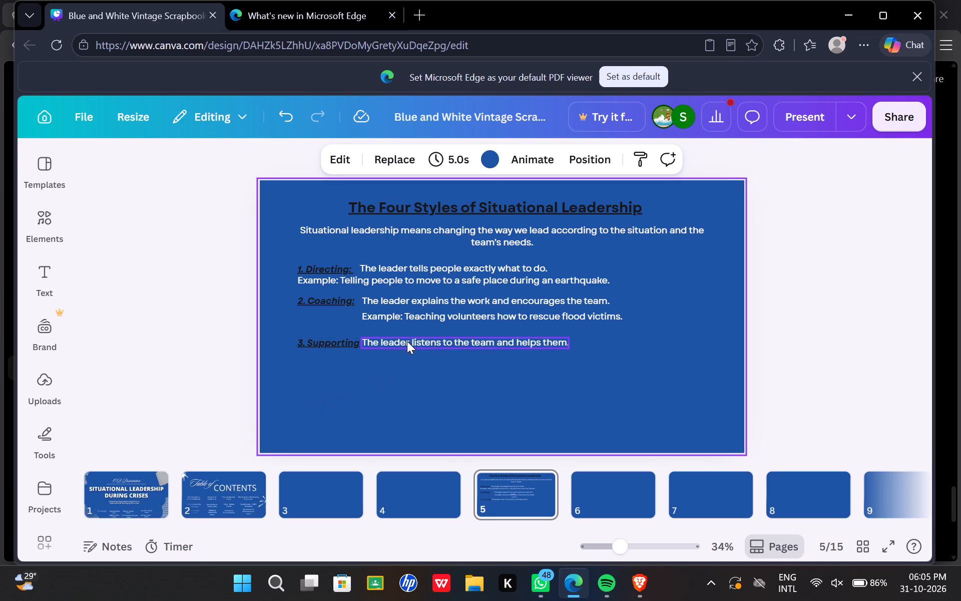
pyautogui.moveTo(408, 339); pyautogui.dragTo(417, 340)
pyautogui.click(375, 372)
# Shift the first Coaching sentence and the Directing text slightly rightward to line up more closely with the Supporting sentence.
pyautogui.moveTo(390, 300); pyautogui.dragTo(397, 301)
pyautogui.click(347, 321)
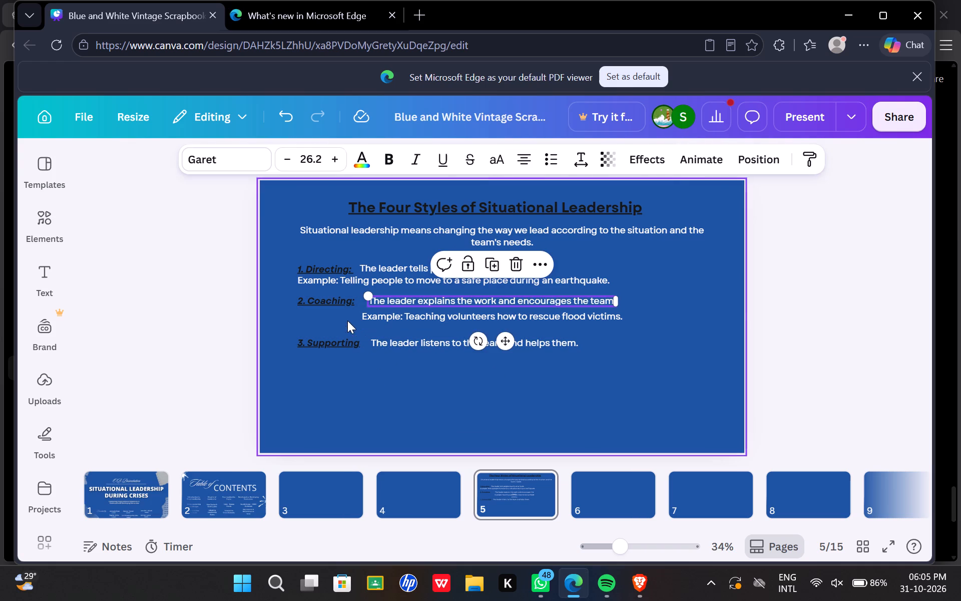
pyautogui.moveTo(384, 263); pyautogui.dragTo(393, 263)
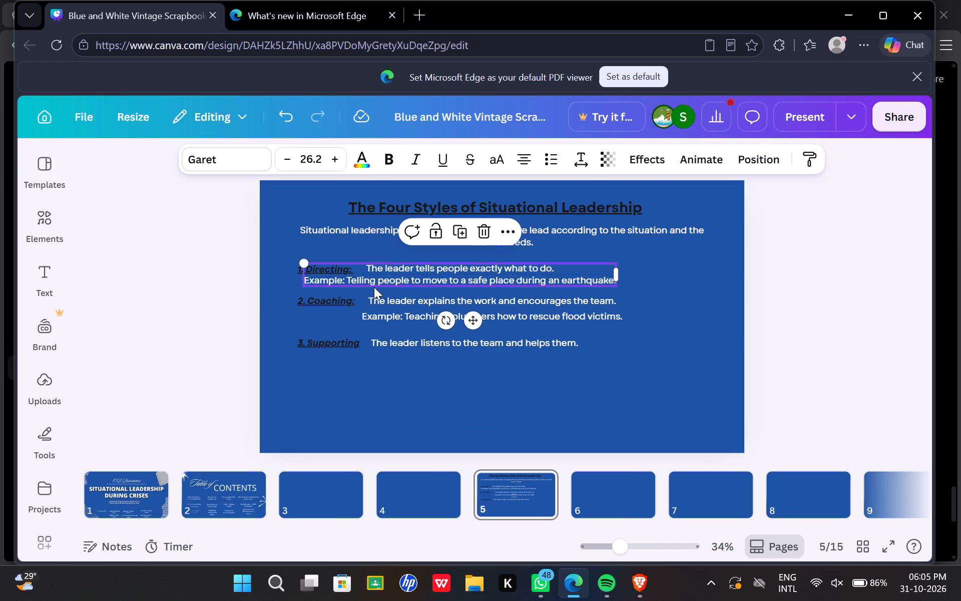
pyautogui.click(357, 295)
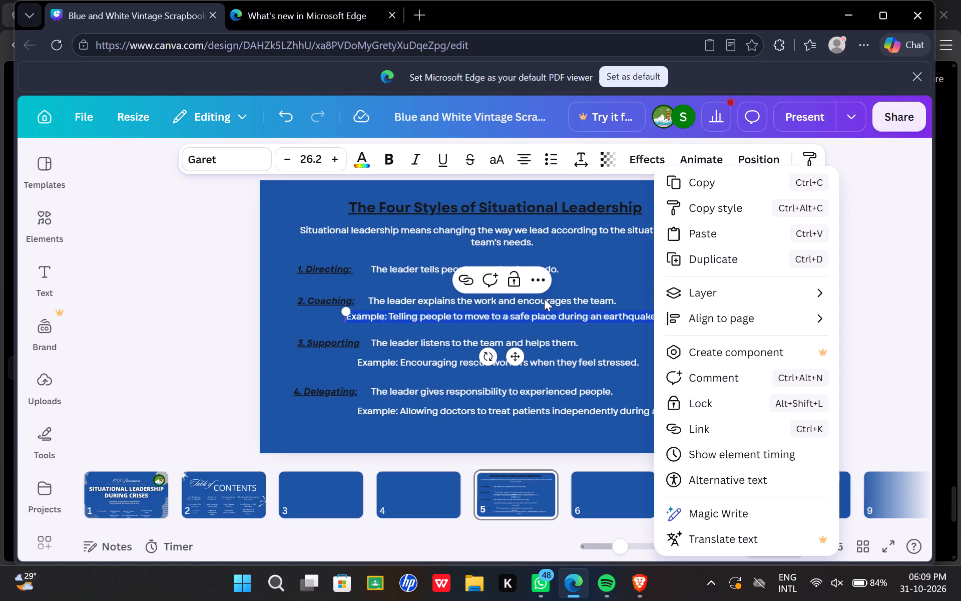
pyautogui.click(600, 253)
pyautogui.click(592, 265)
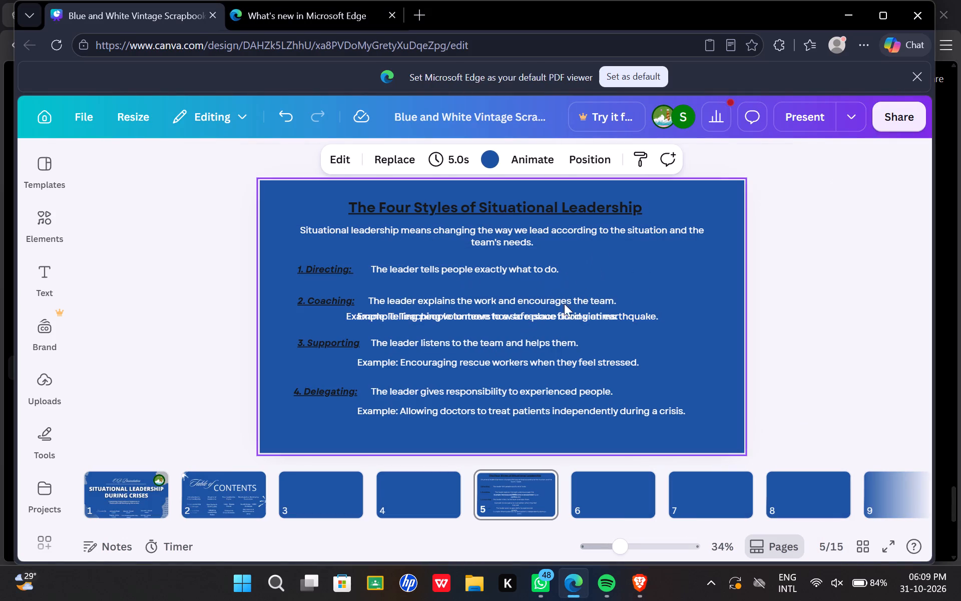
# Move the pasted Directing example directly below its description, left-aligned with the Coaching, Supporting and Delegating example lines.
pyautogui.moveTo(541, 315); pyautogui.dragTo(547, 280)
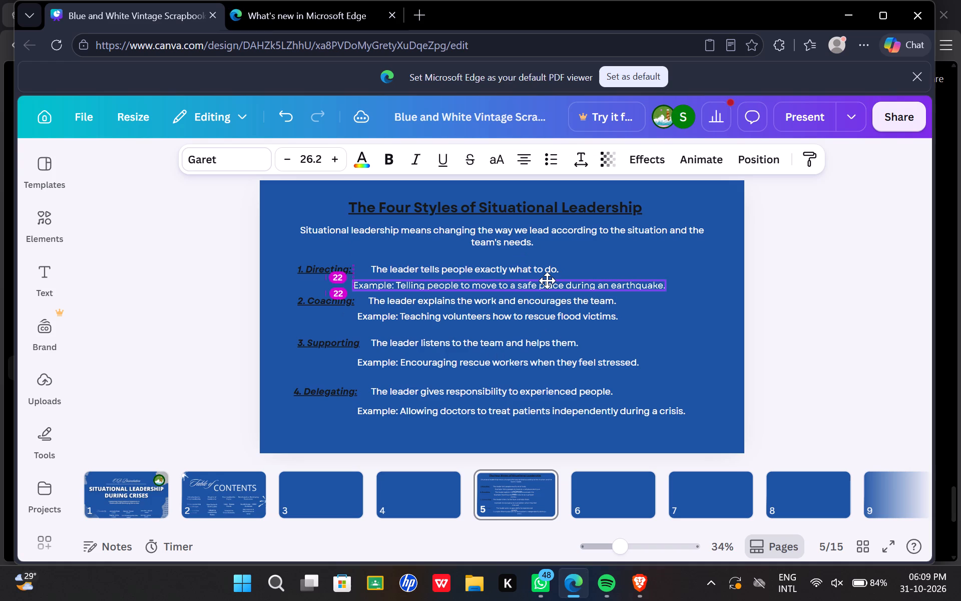
pyautogui.moveTo(547, 280); pyautogui.dragTo(551, 280)
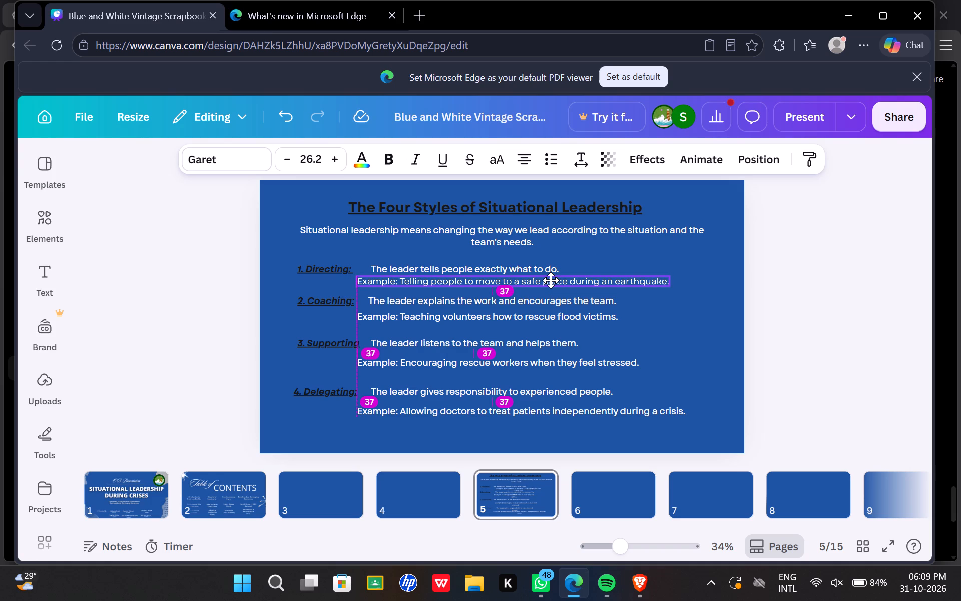
pyautogui.moveTo(551, 280); pyautogui.dragTo(552, 280)
pyautogui.click(690, 305)
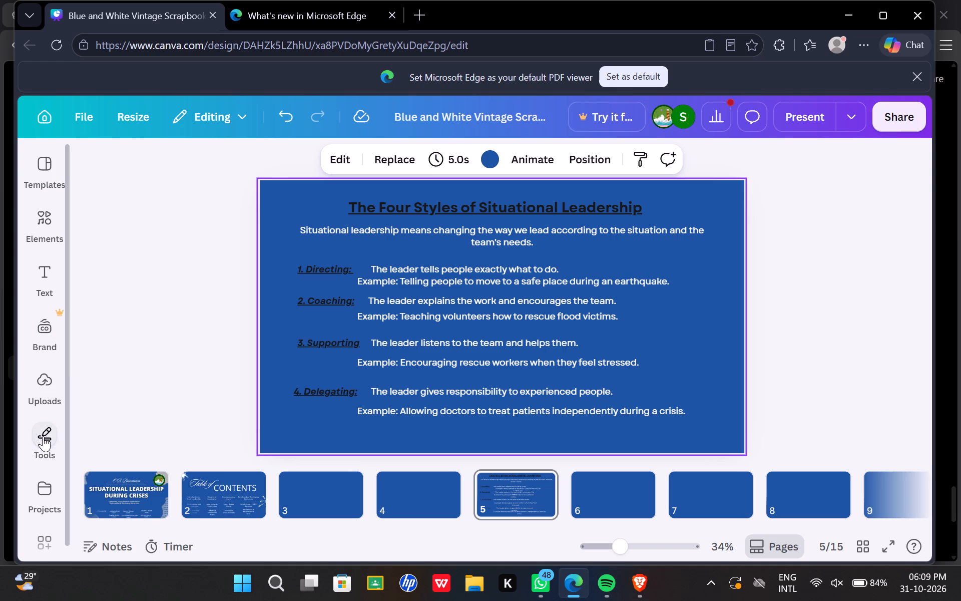
# Search the presentation templates for "leadership".
pyautogui.click(57, 173)
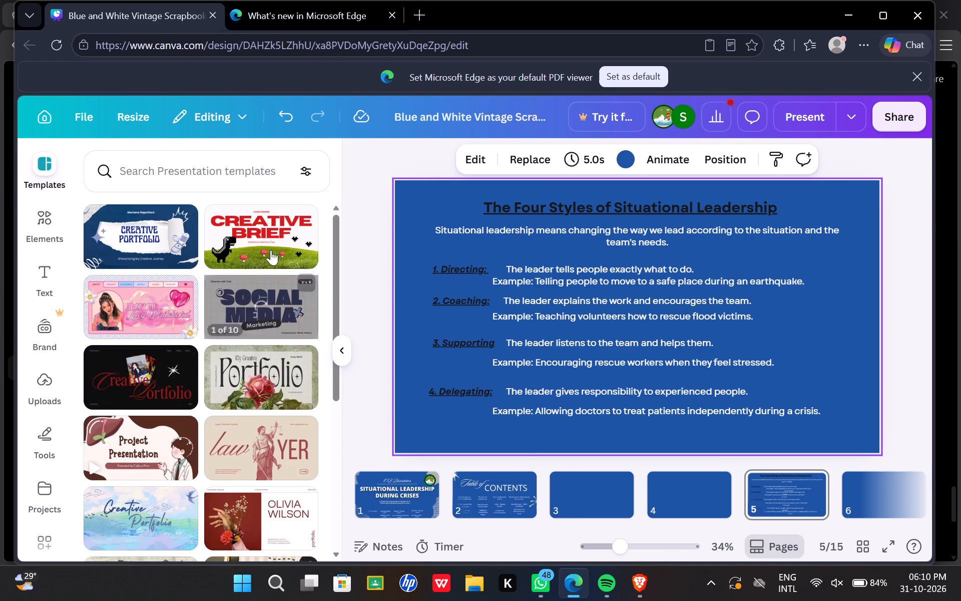
pyautogui.click(215, 169)
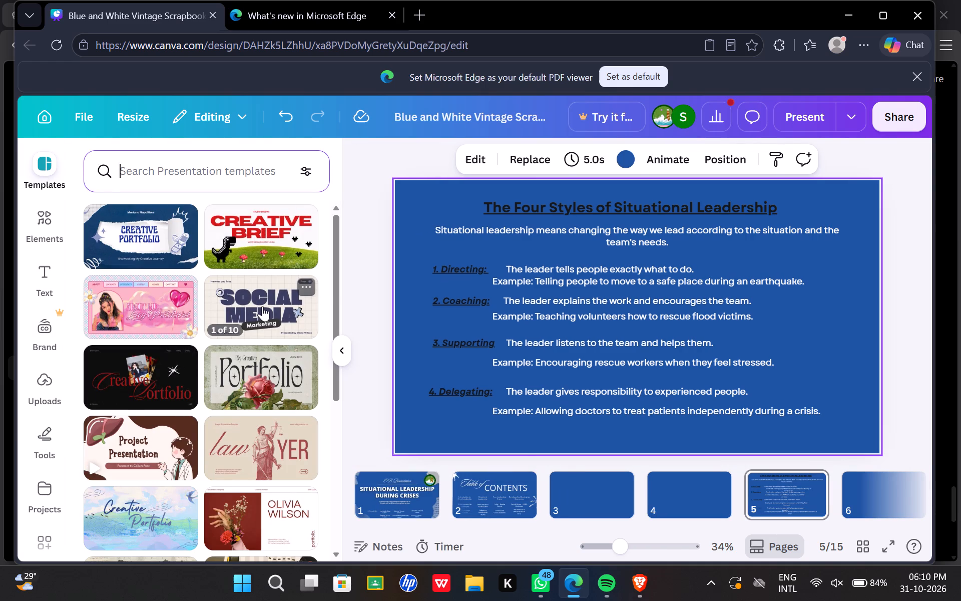
pyautogui.write('lea')
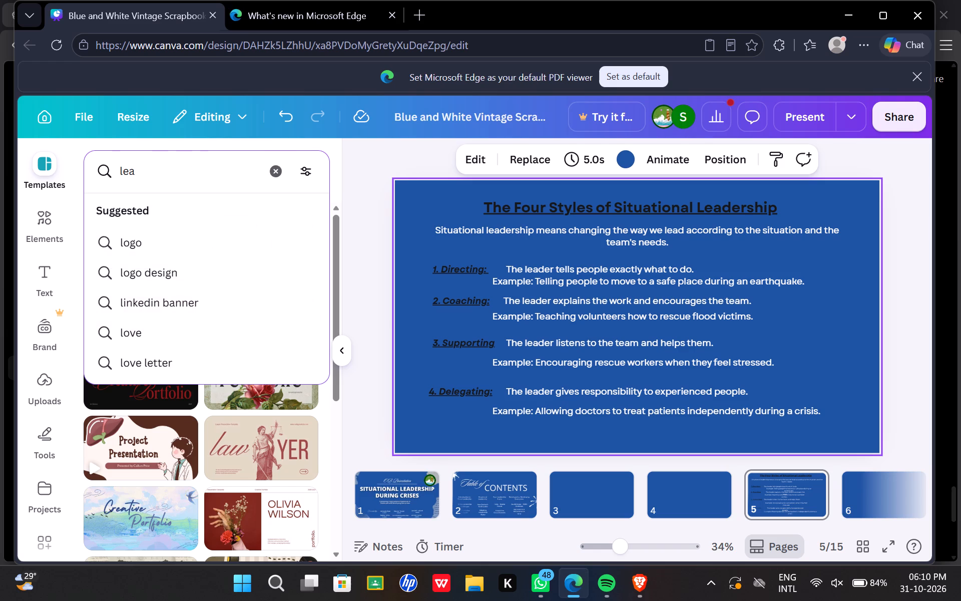
pyautogui.press('Down')
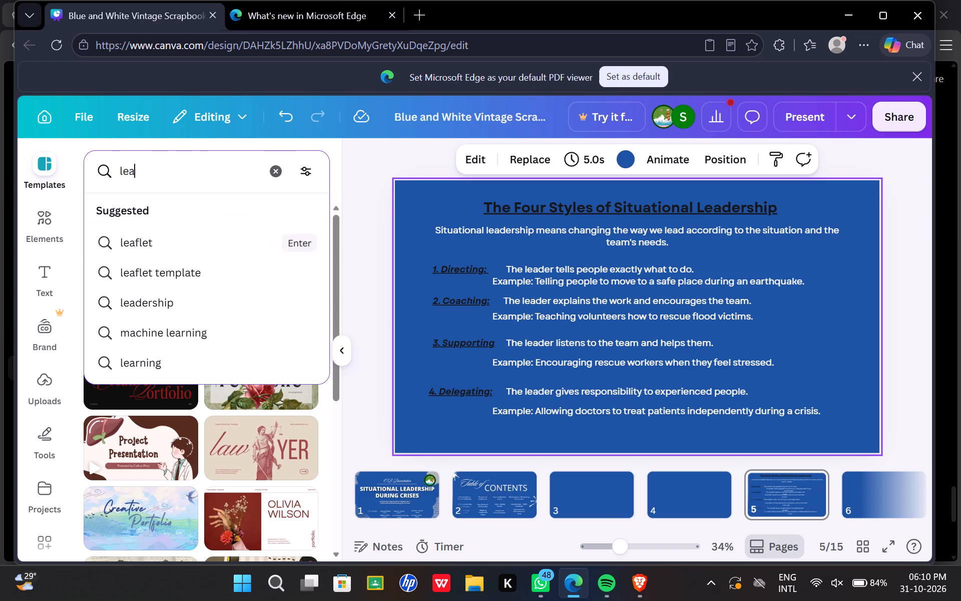
pyautogui.press('Down')
pyautogui.press('Down')
pyautogui.press('Return')
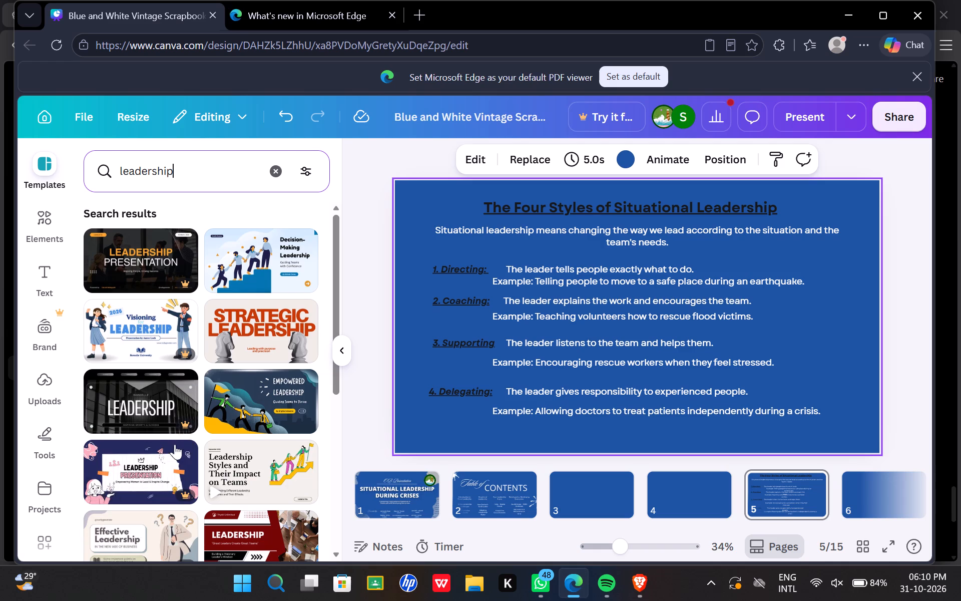
# Browse the leadership presentation templates for a design that could suit the slides.
pyautogui.scroll(-1, 207, 441)
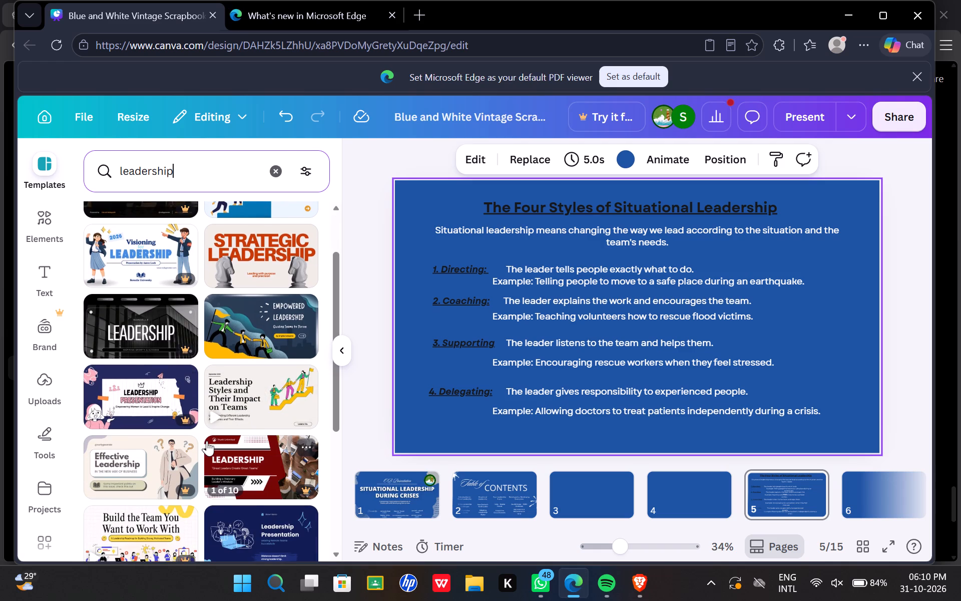
pyautogui.scroll(-1, 207, 441)
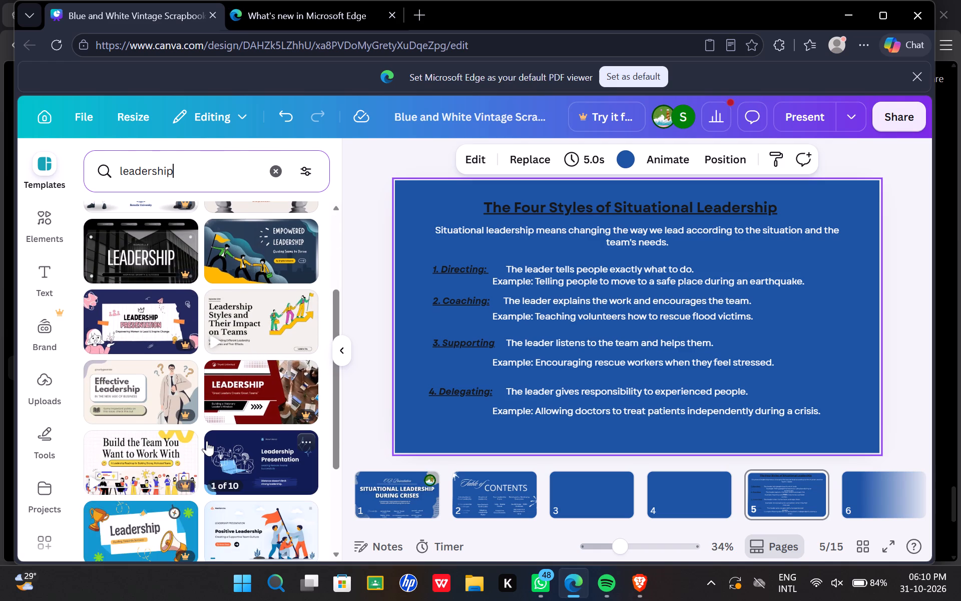
pyautogui.scroll(-1, 204, 446)
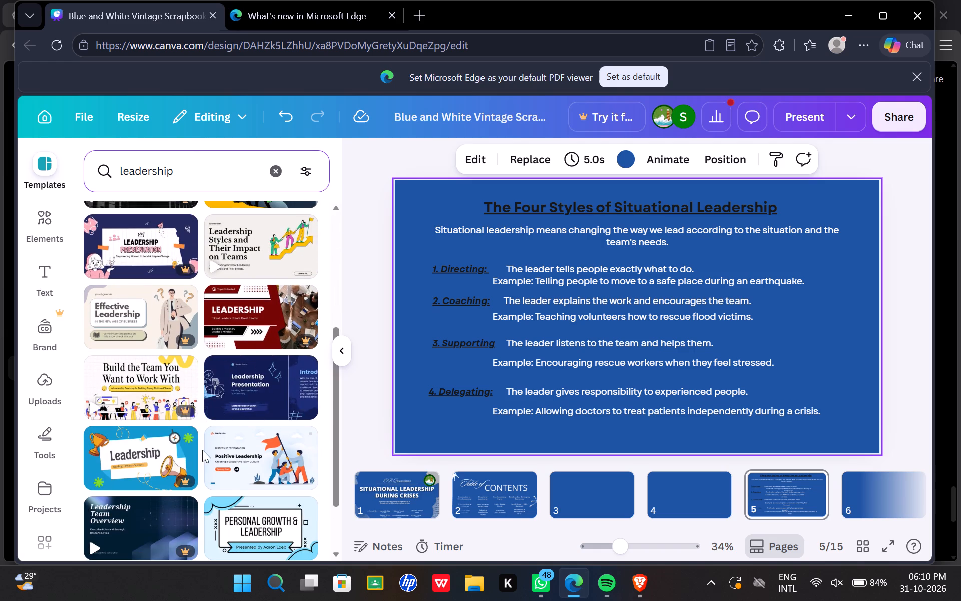
pyautogui.scroll(-3, 202, 450)
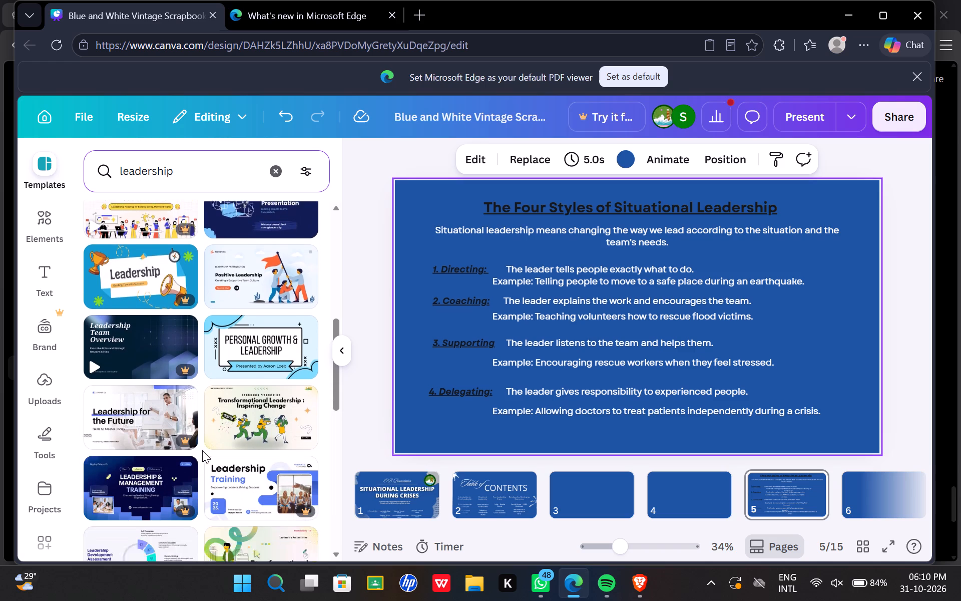
pyautogui.scroll(-3, 202, 450)
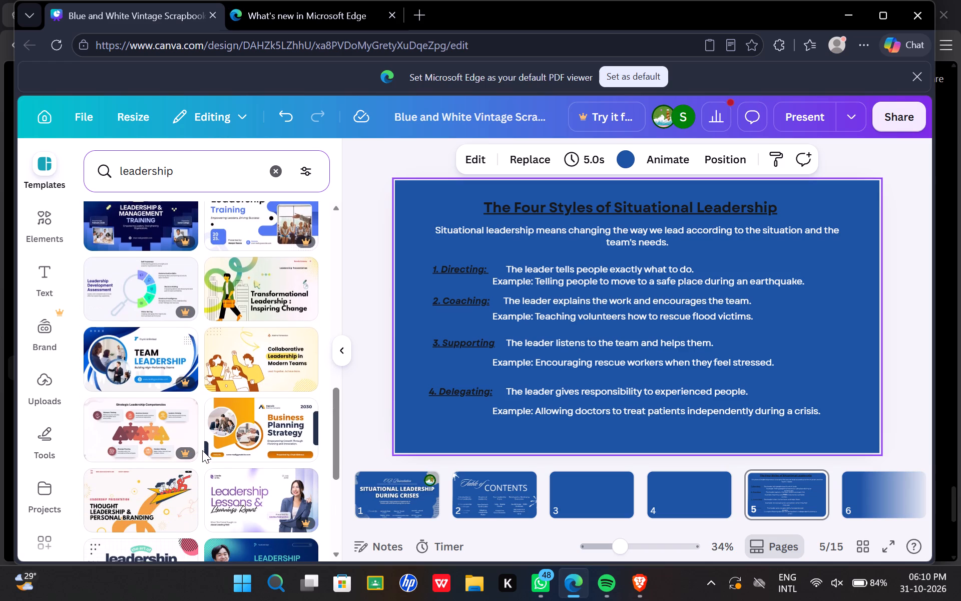
pyautogui.scroll(-2, 202, 450)
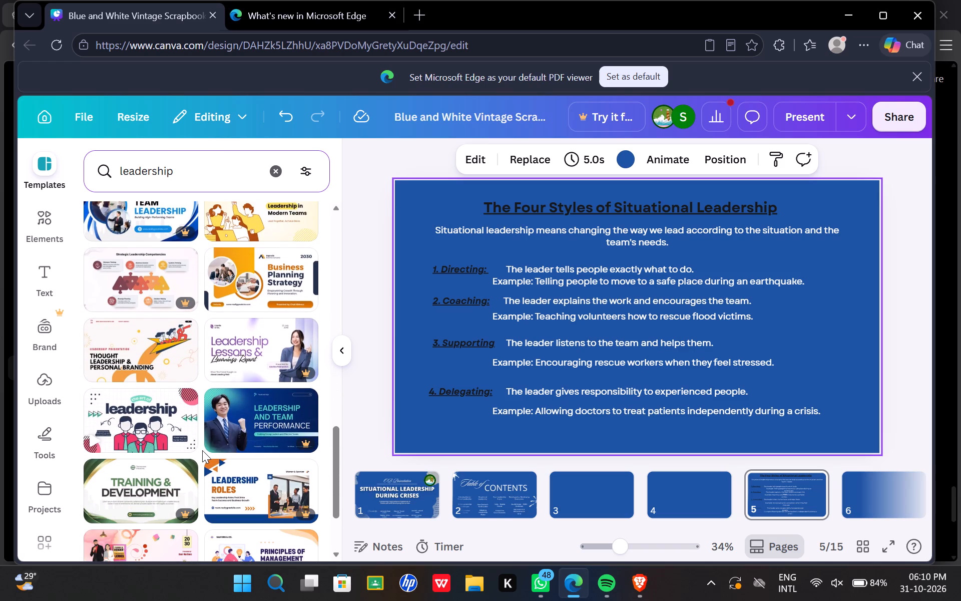
pyautogui.scroll(-4, 202, 450)
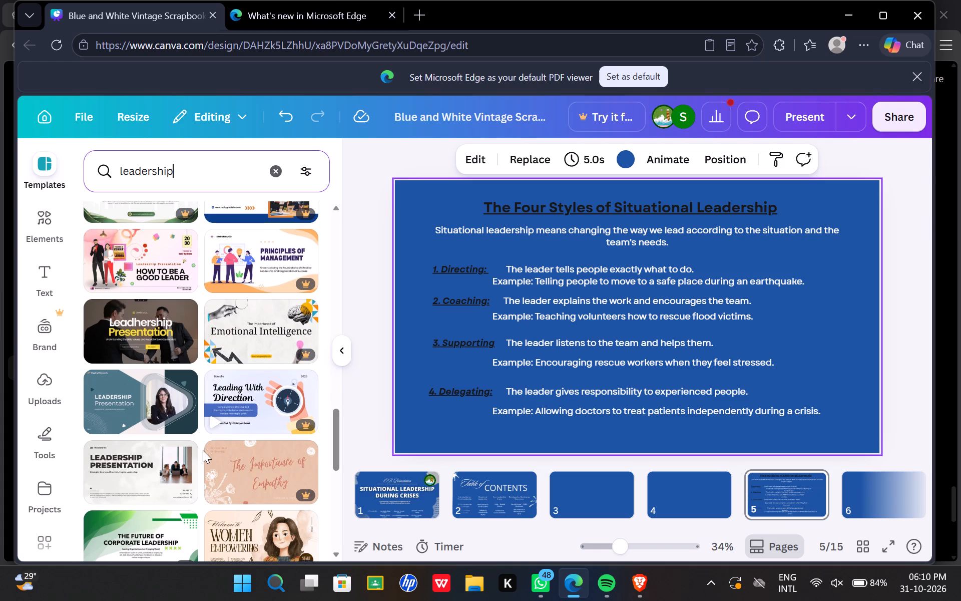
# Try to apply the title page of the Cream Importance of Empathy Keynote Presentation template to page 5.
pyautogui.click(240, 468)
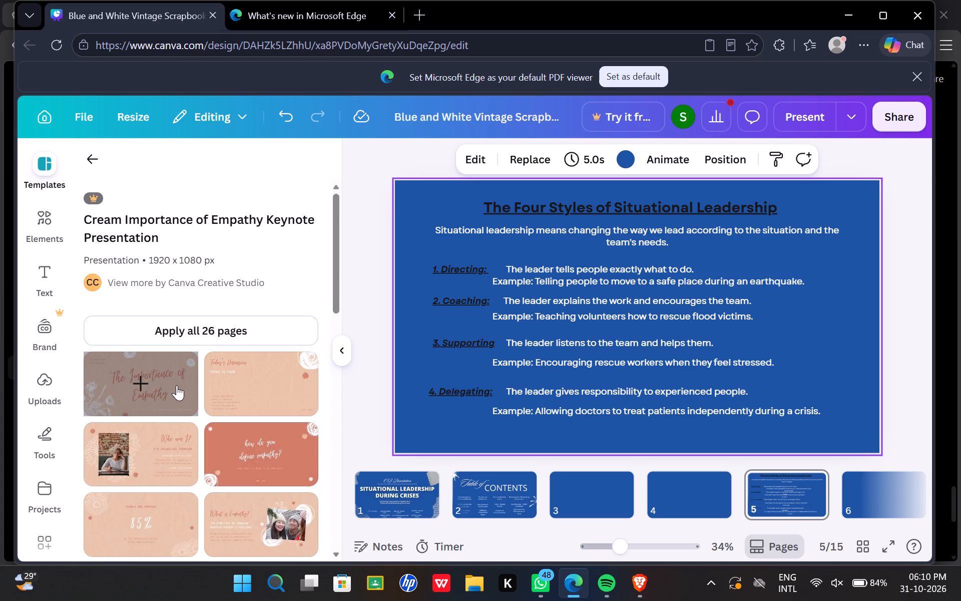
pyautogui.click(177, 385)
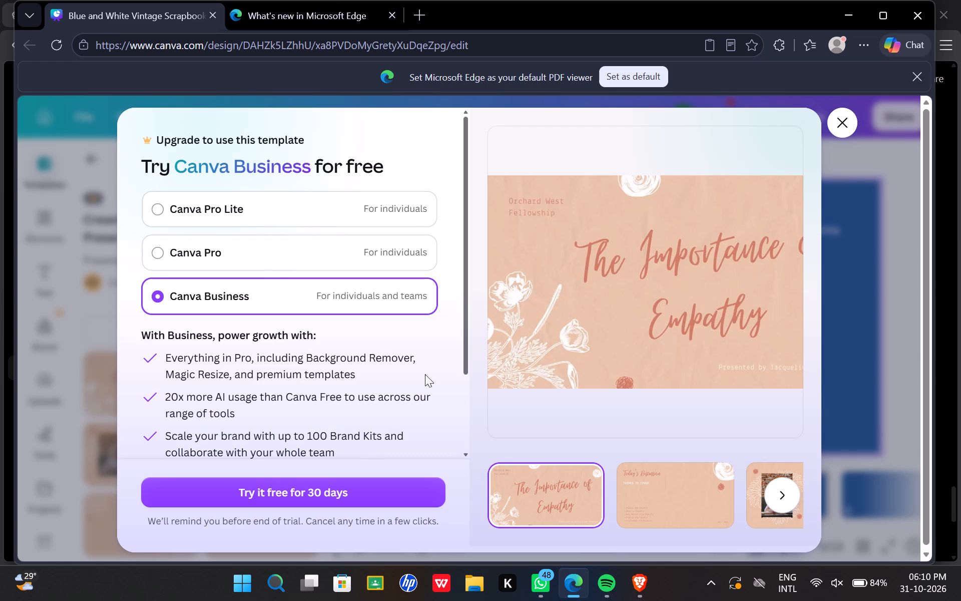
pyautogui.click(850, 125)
# Look through the remaining pages of the Cream Importance of Empathy template and the similar templates suggested with it.
pyautogui.scroll(-1, 102, 316)
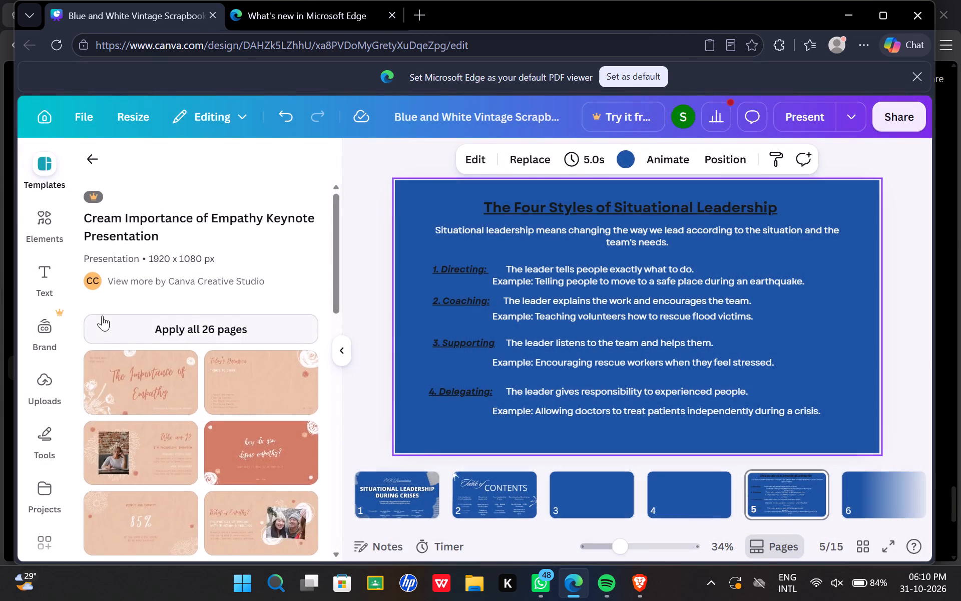
pyautogui.scroll(-5, 102, 316)
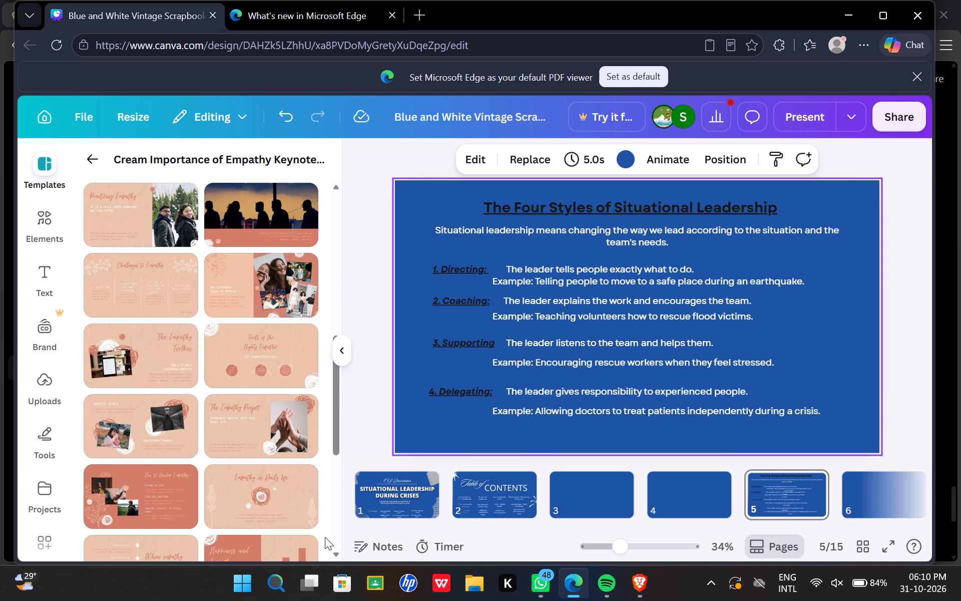
pyautogui.scroll(2, 207, 415)
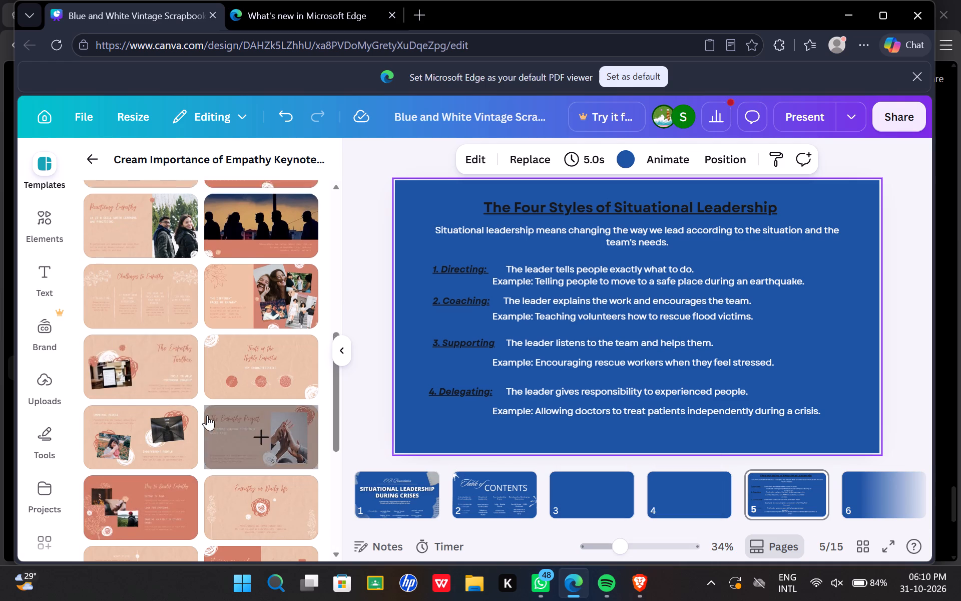
pyautogui.scroll(8, 207, 415)
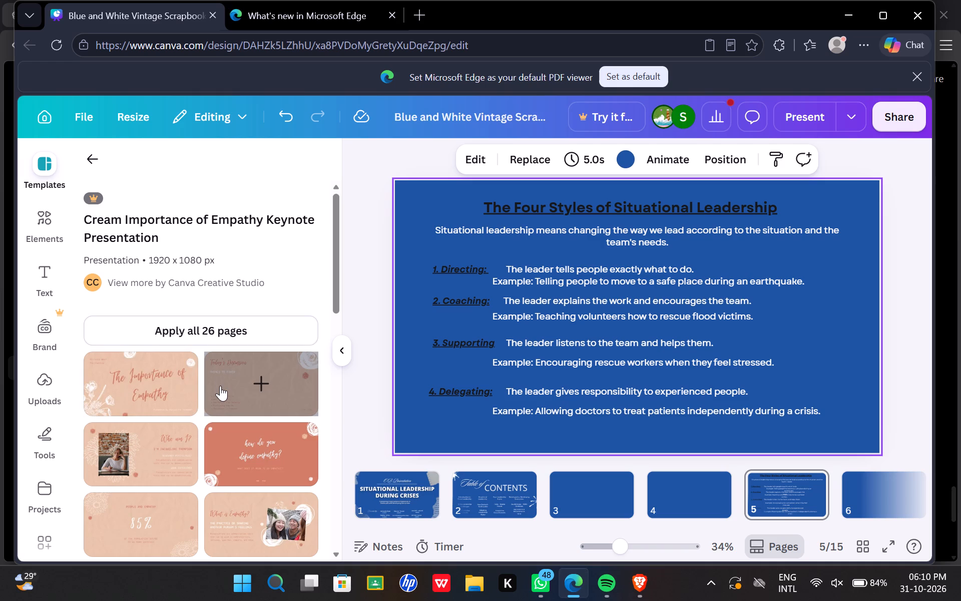
pyautogui.scroll(-16, 220, 386)
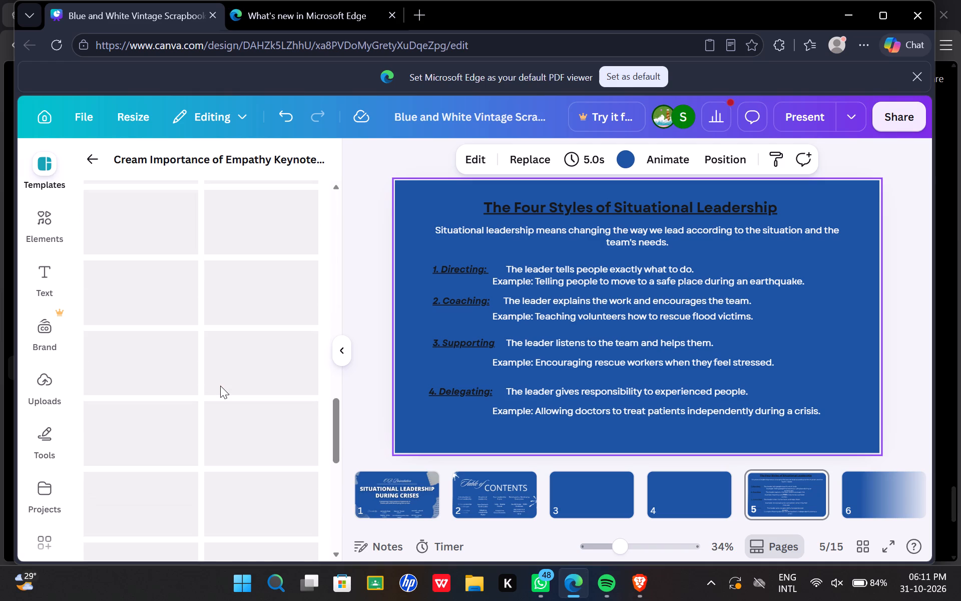
pyautogui.click(41, 166)
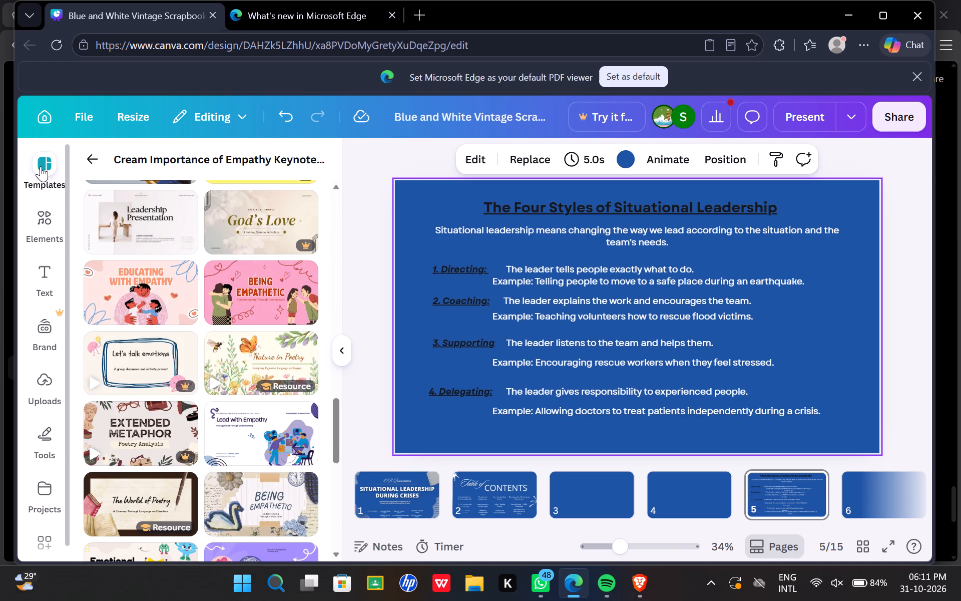
pyautogui.scroll(-5, 183, 306)
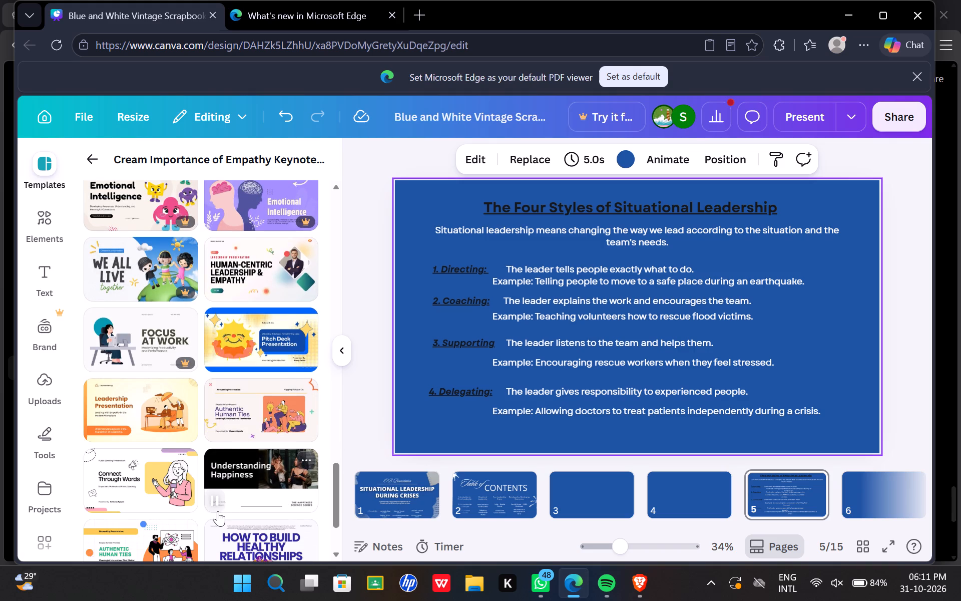
pyautogui.scroll(-4, 218, 511)
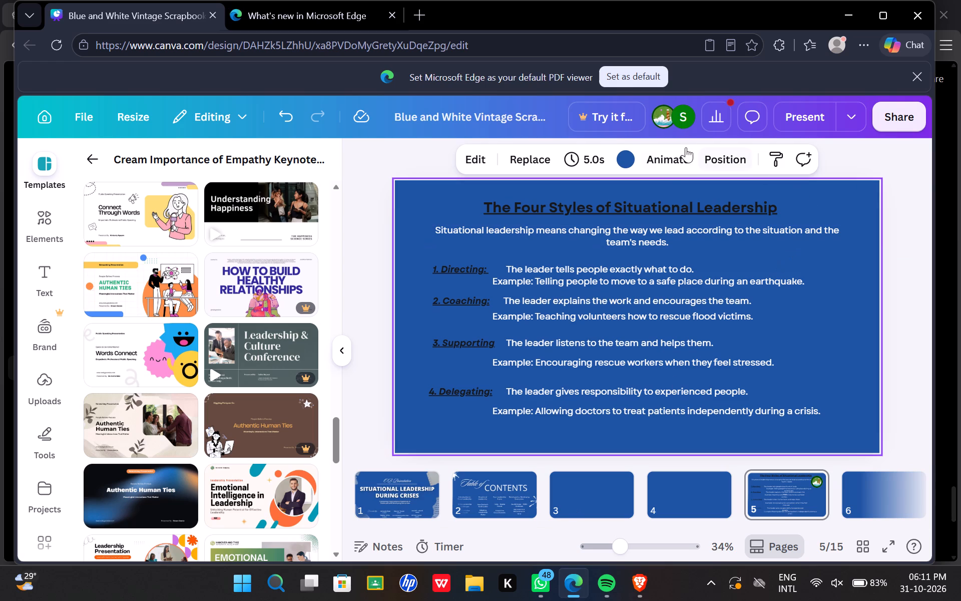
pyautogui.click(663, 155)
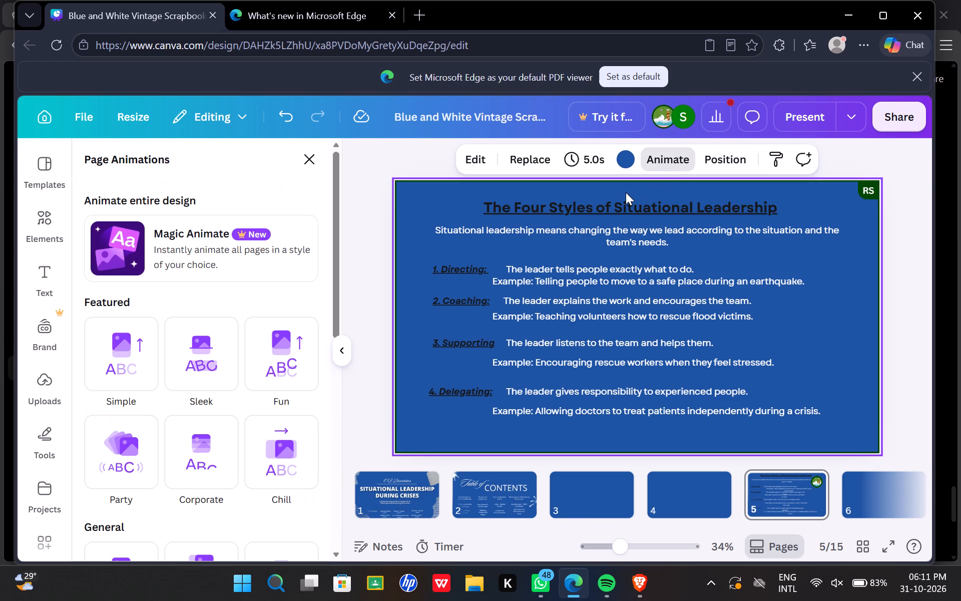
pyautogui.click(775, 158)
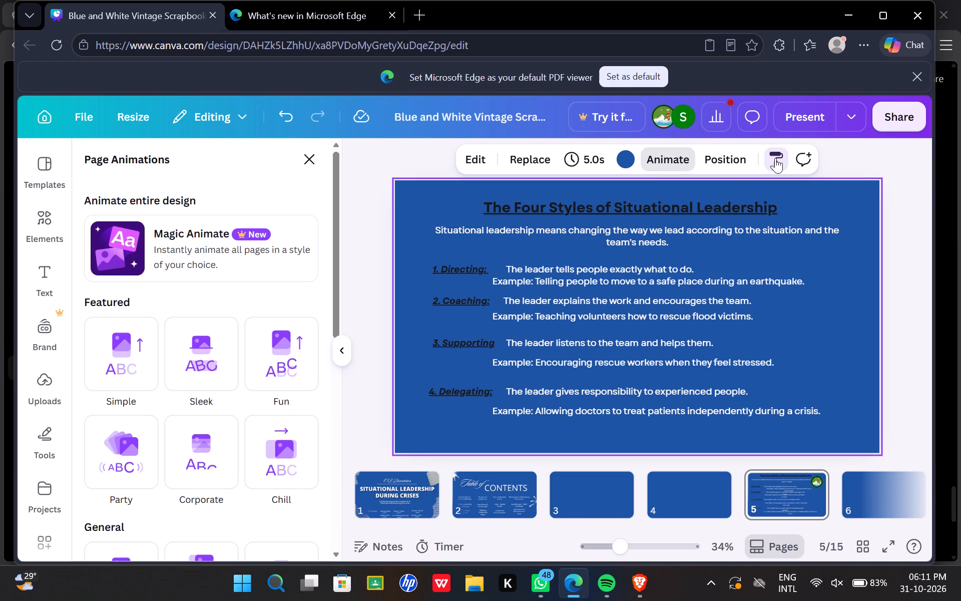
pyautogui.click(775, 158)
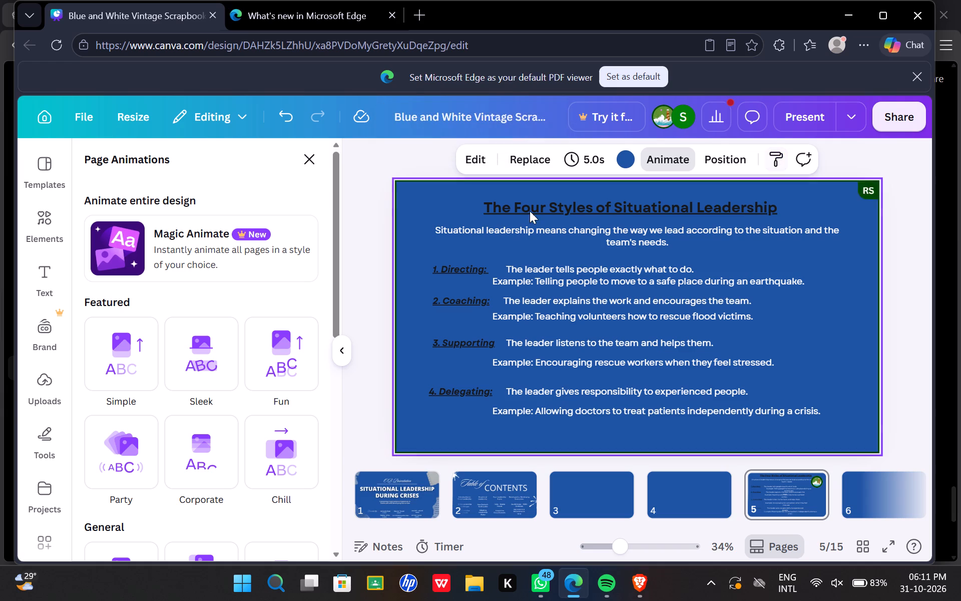
# Browse the photo elements for a picture that could suit the Four Styles of Situational Leadership slide.
pyautogui.click(37, 241)
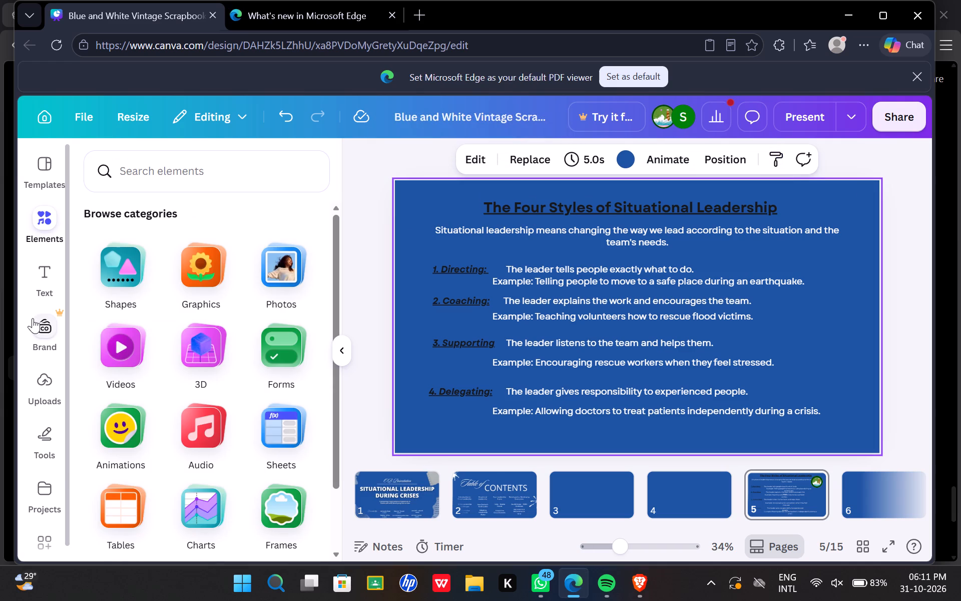
pyautogui.click(290, 279)
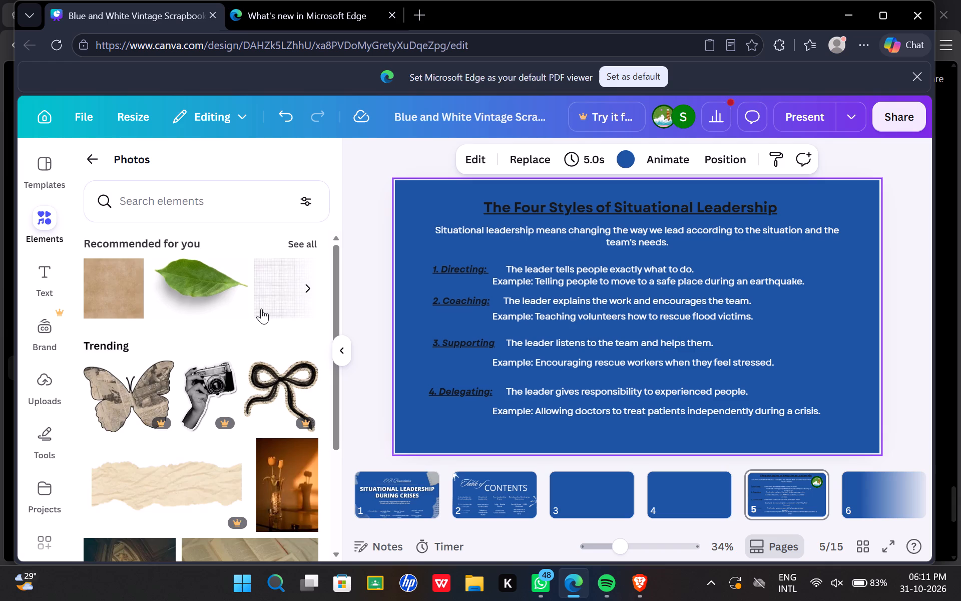
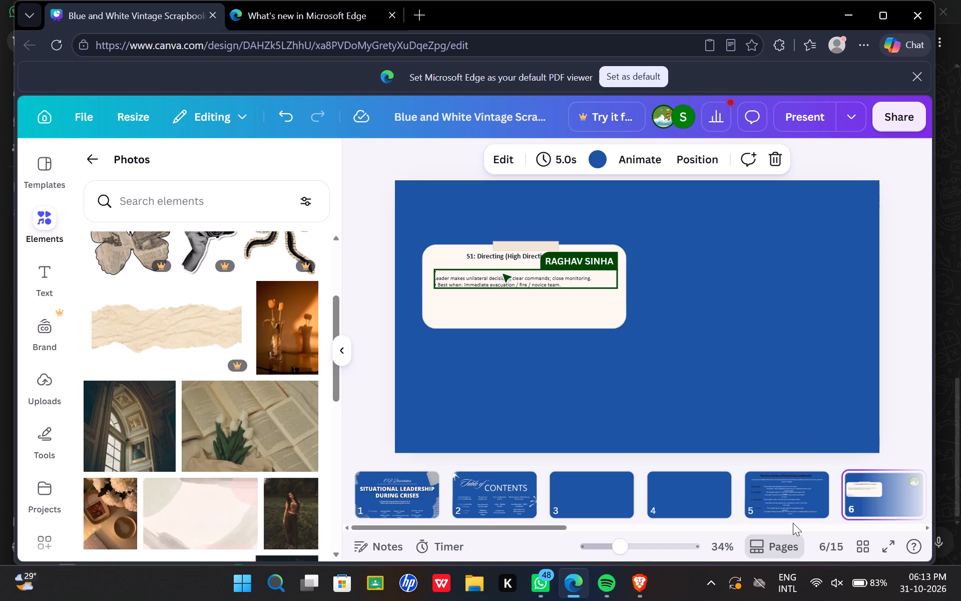
# Compare the four leadership styles text on page 5 with the Directing card on page 6.
pyautogui.click(755, 498)
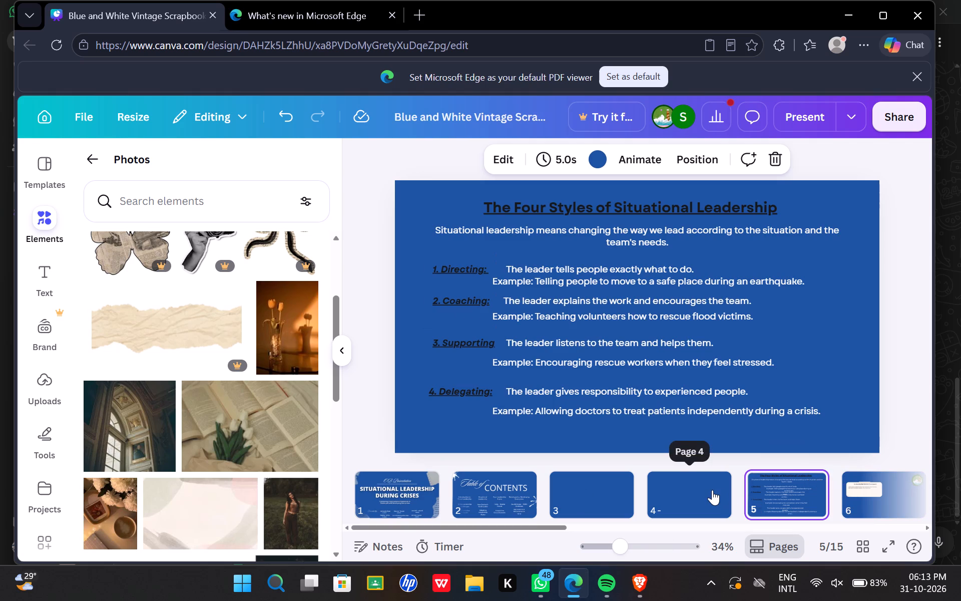
pyautogui.click(850, 497)
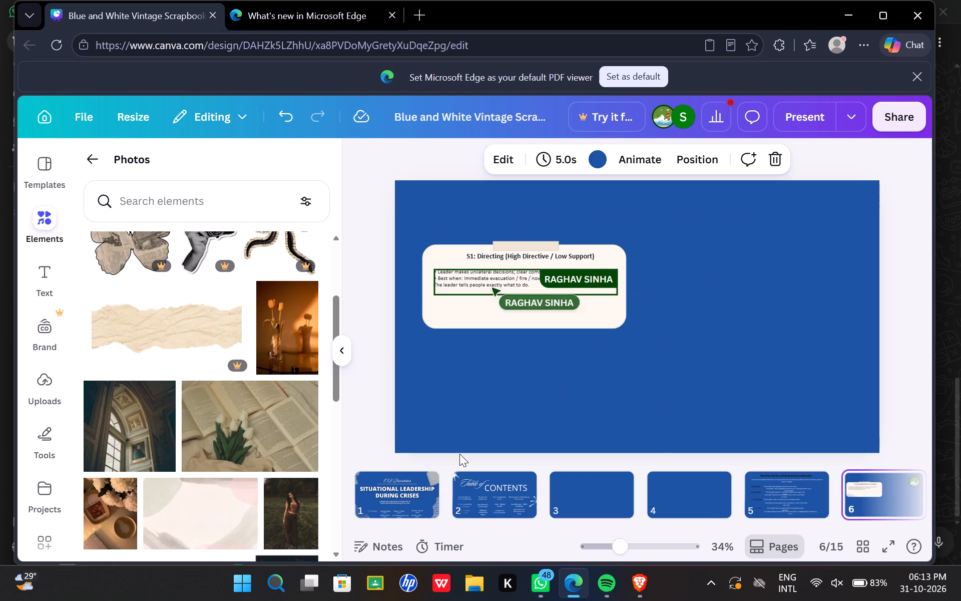
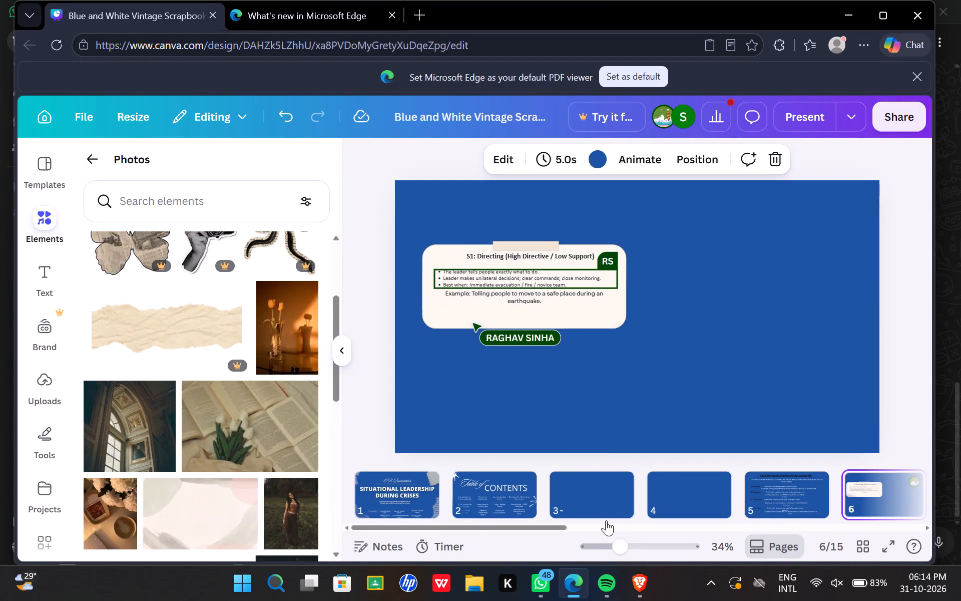
# Go back to page 5, the slide on The Four Styles of Situational Leadership.
pyautogui.click(754, 495)
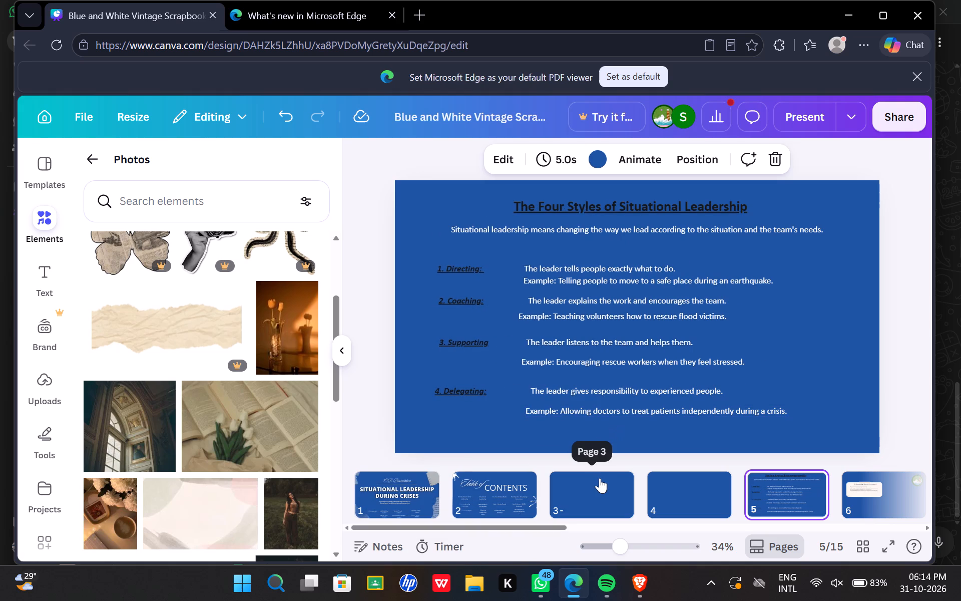
# Search the photo library for "leadership icon".
pyautogui.click(161, 202)
pyautogui.press('l')
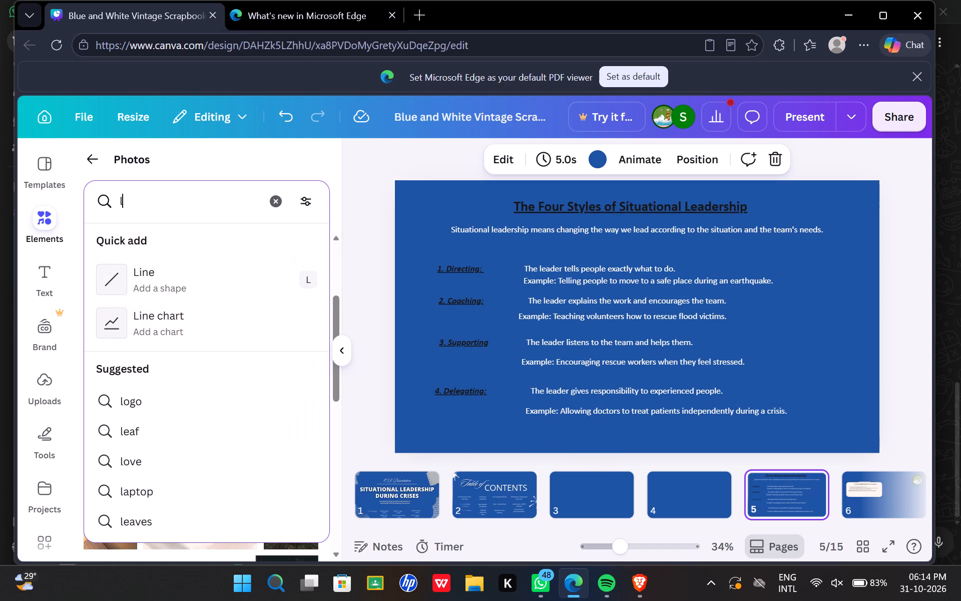
pyautogui.press('BackSpace')
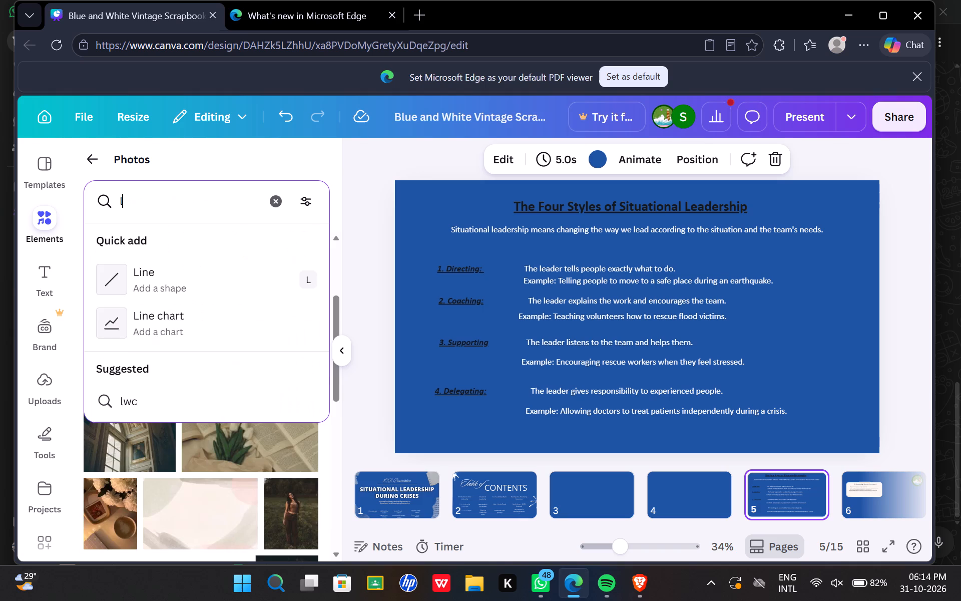
pyautogui.write('EA')
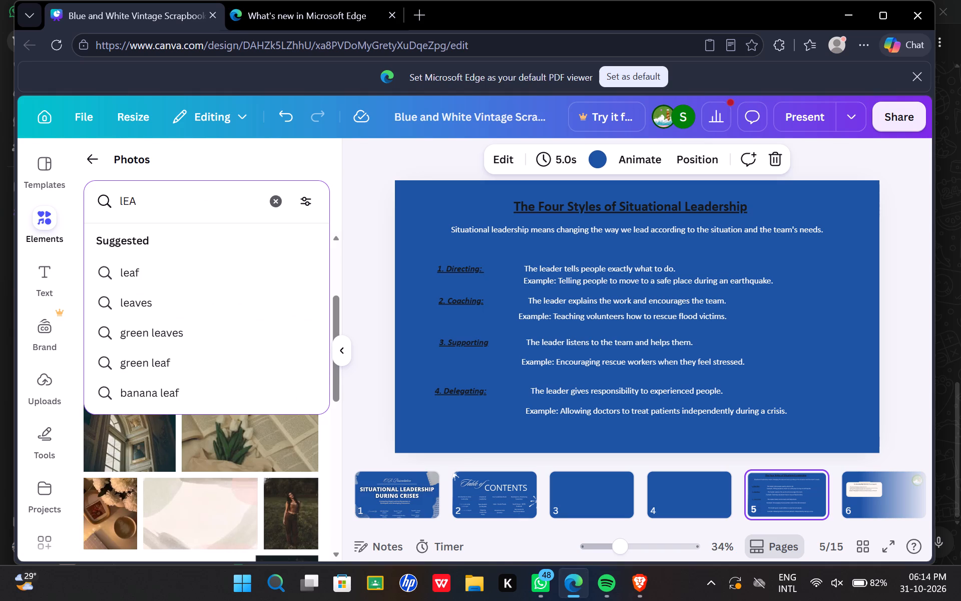
pyautogui.press('BackSpace')
pyautogui.press('BackSpace')
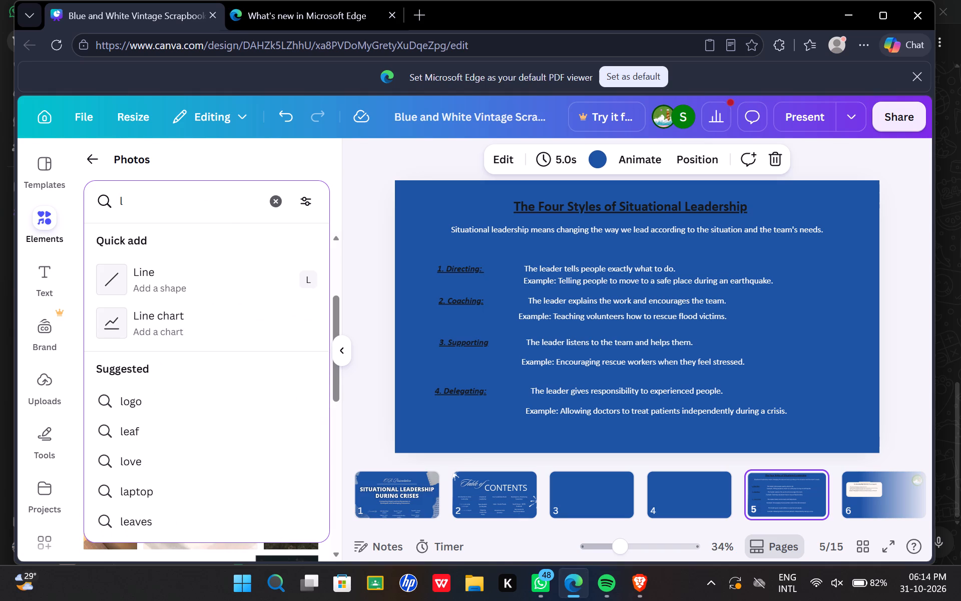
pyautogui.press('BackSpace')
pyautogui.write('leader')
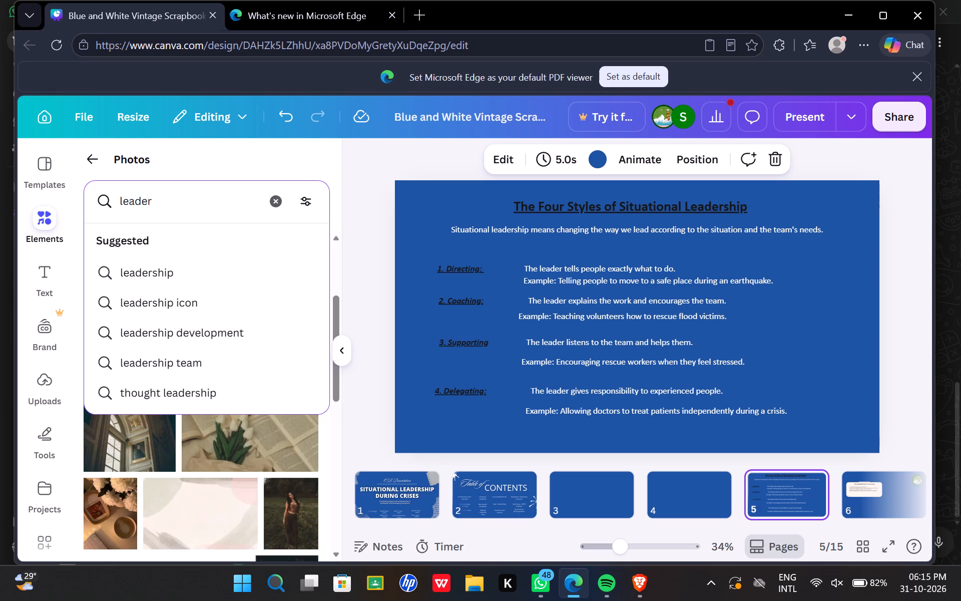
pyautogui.press('Down')
pyautogui.press('Down')
pyautogui.press('Return')
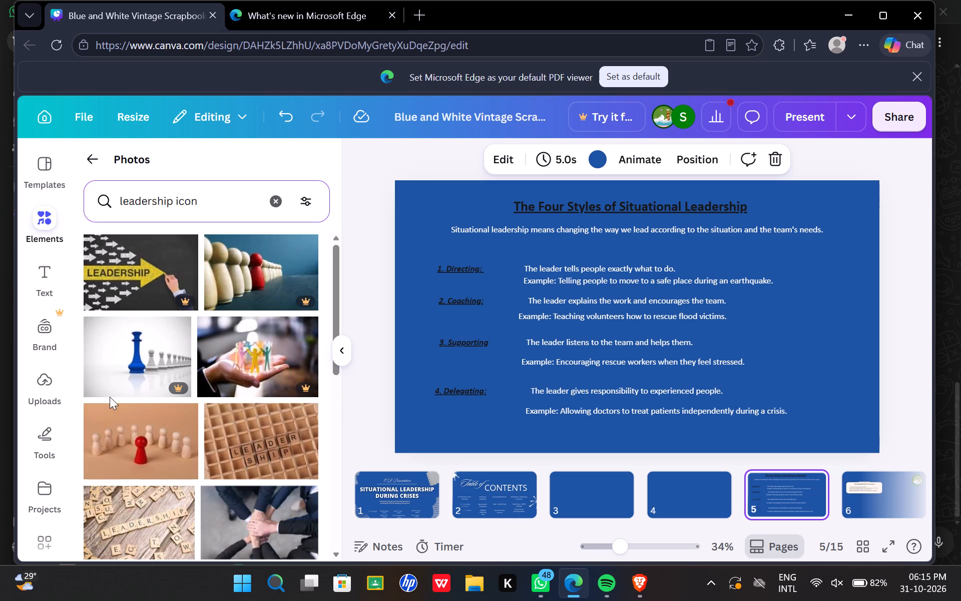
# Add the photo of a man with raised fists on a mountain at sunset to page 5.
pyautogui.scroll(-2, 191, 438)
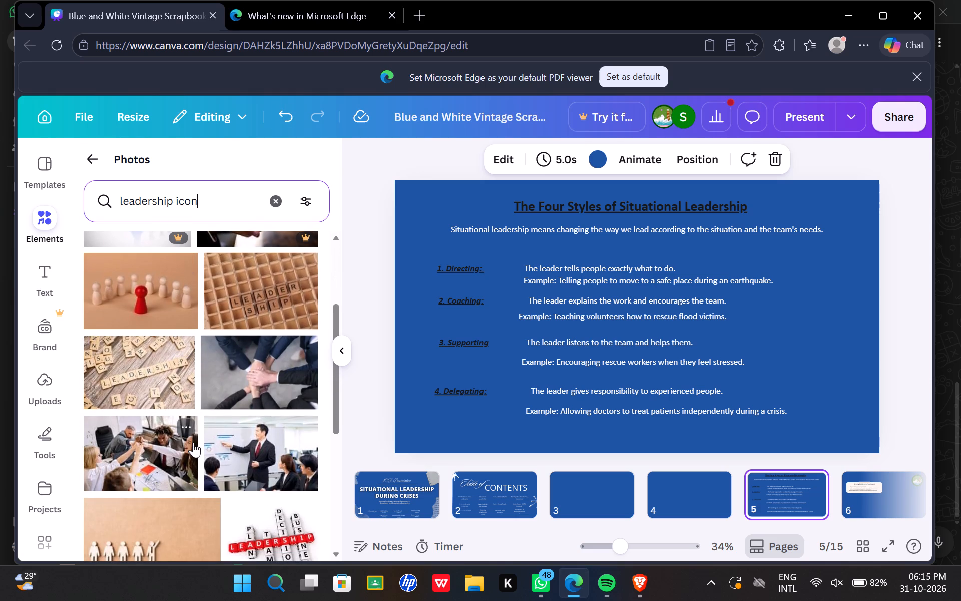
pyautogui.scroll(-1, 193, 442)
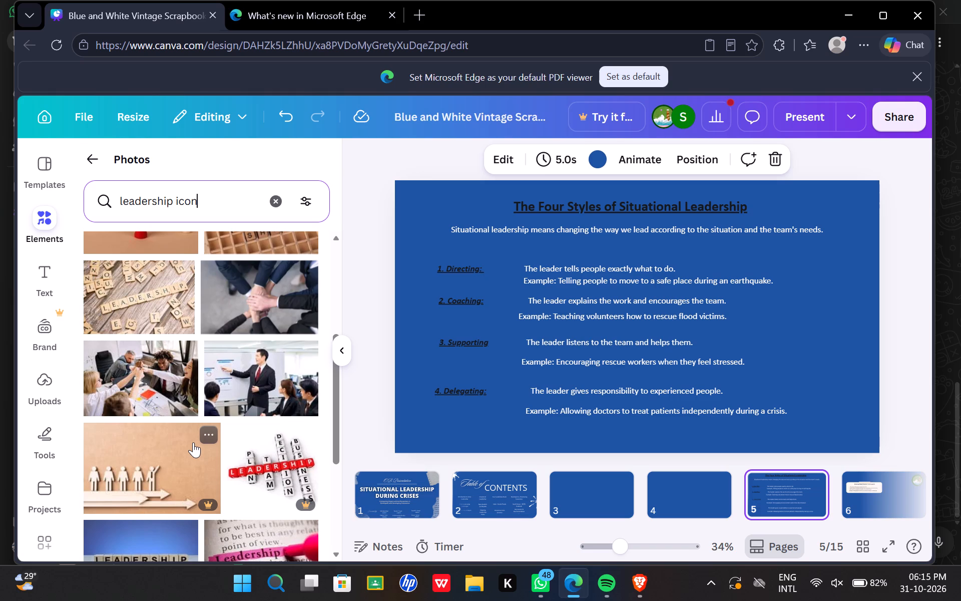
pyautogui.scroll(-2, 193, 442)
pyautogui.click(238, 483)
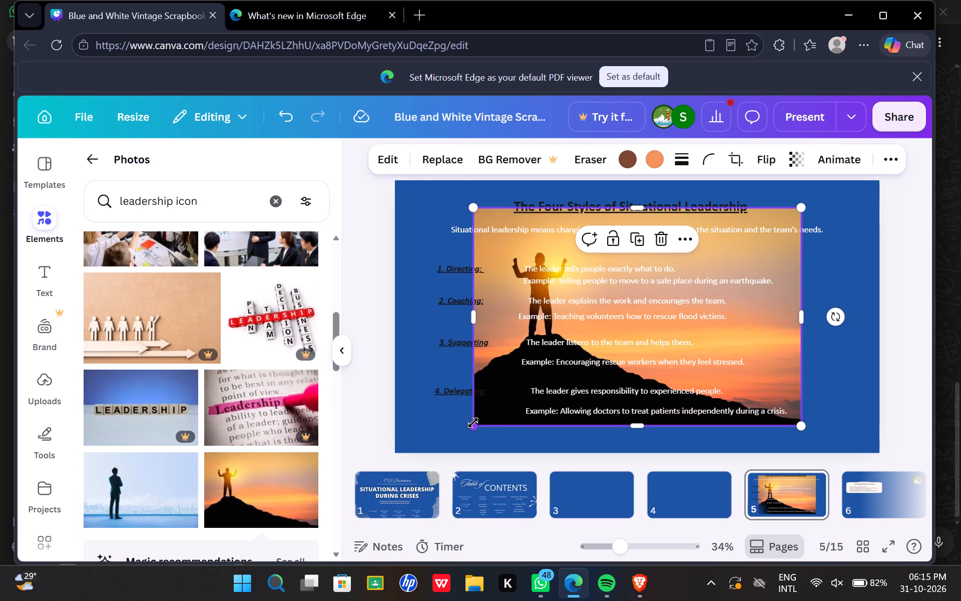
# Enlarge the sunset photo to about 1,615 by 1,074 and align it with the top edge of page 5.
pyautogui.moveTo(476, 425); pyautogui.dragTo(400, 447)
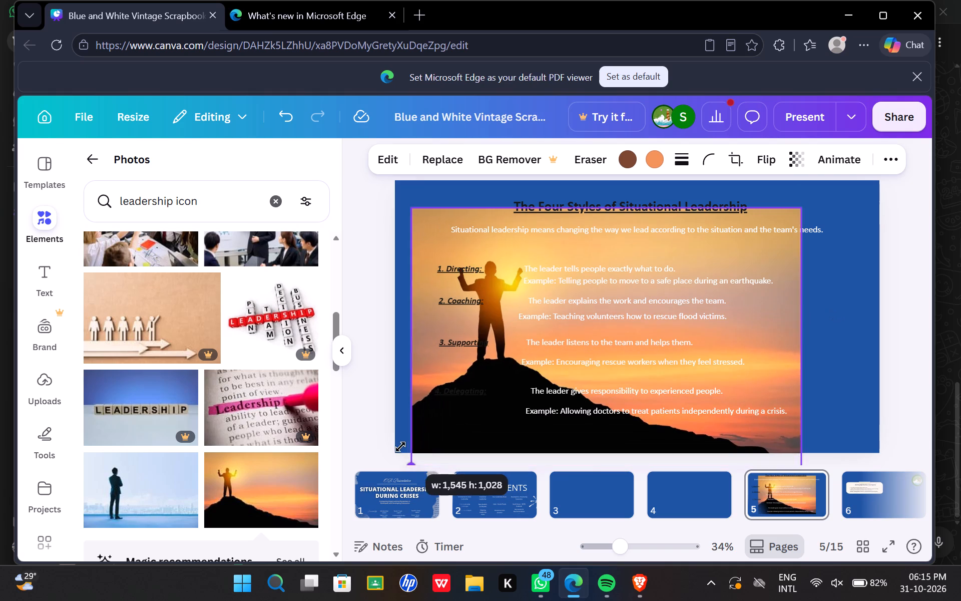
pyautogui.moveTo(400, 447); pyautogui.dragTo(400, 444)
pyautogui.moveTo(399, 443); pyautogui.dragTo(391, 431)
pyautogui.click(391, 430)
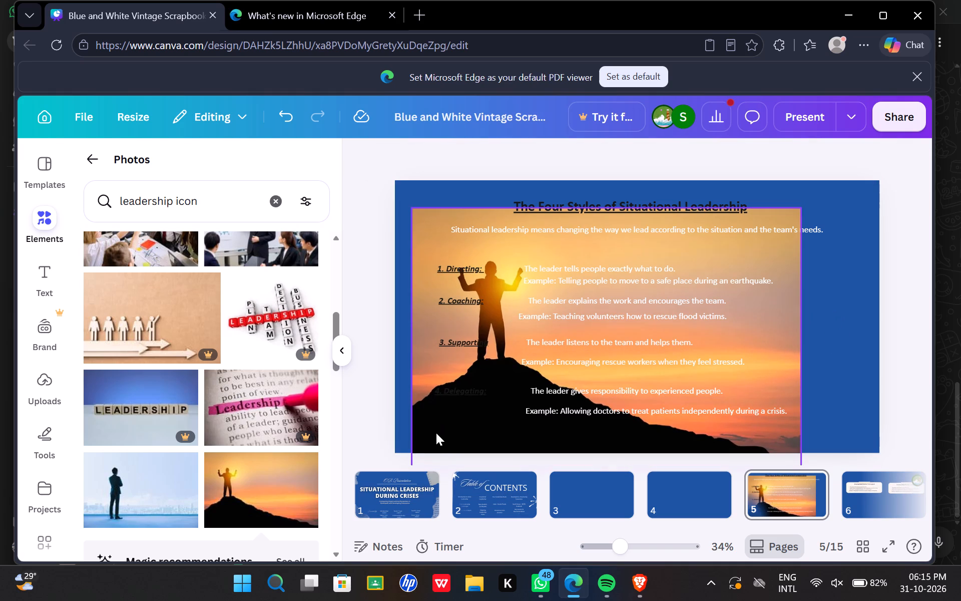
pyautogui.moveTo(451, 389); pyautogui.dragTo(455, 360)
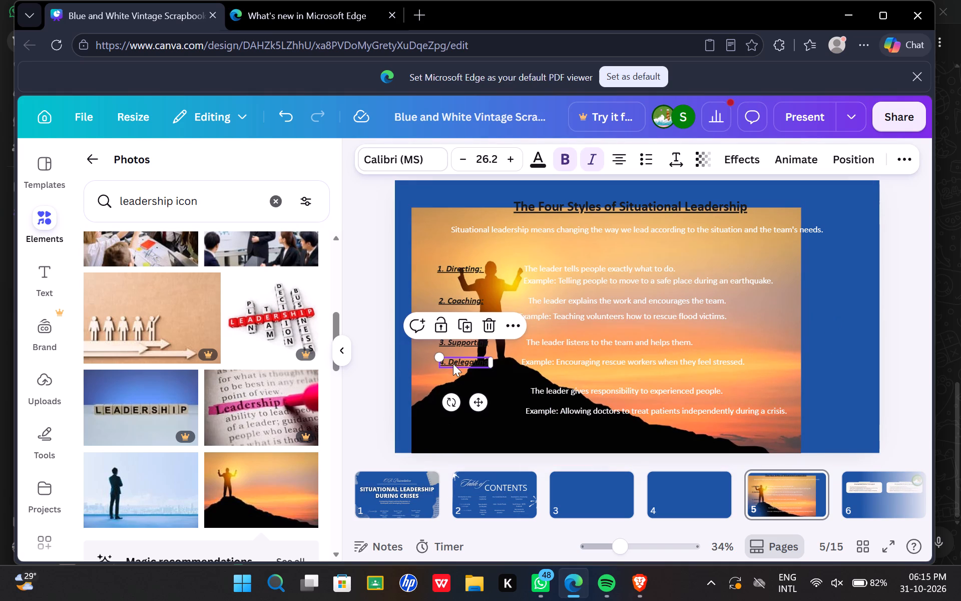
pyautogui.hotkey('ctrl', 'z')
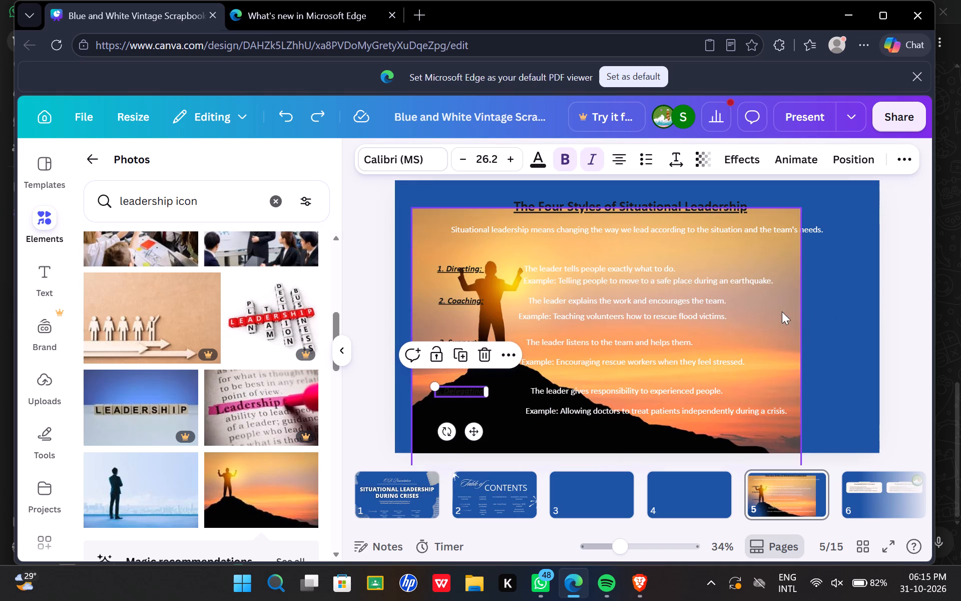
pyautogui.click(780, 313)
pyautogui.moveTo(767, 320); pyautogui.dragTo(796, 290)
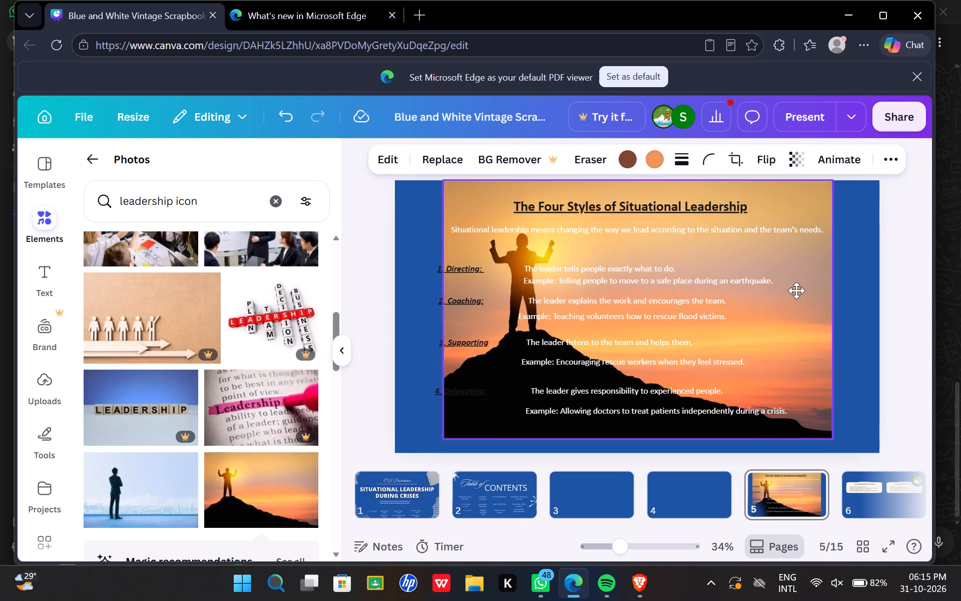
pyautogui.moveTo(796, 290); pyautogui.dragTo(795, 290)
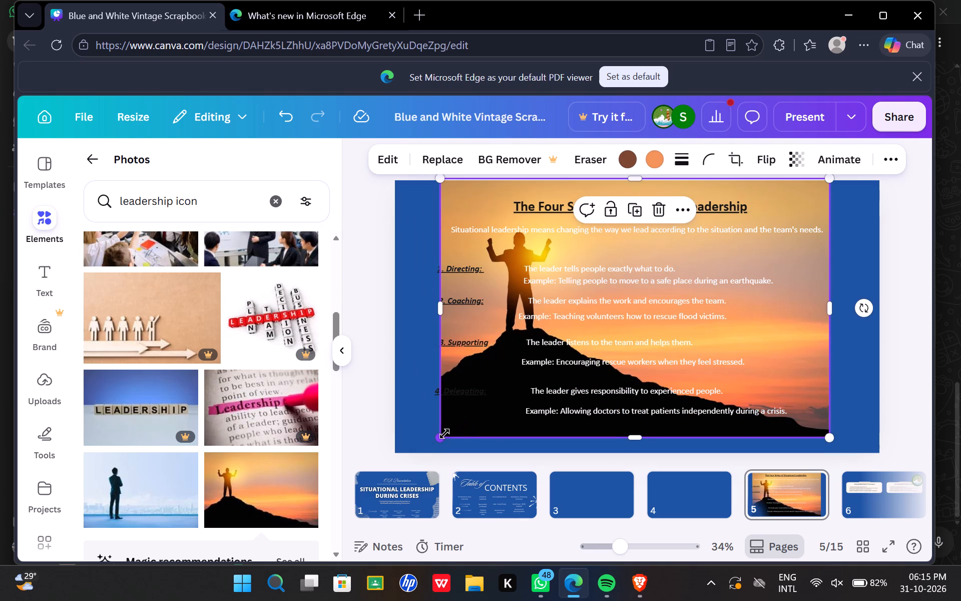
pyautogui.moveTo(442, 435); pyautogui.dragTo(409, 421)
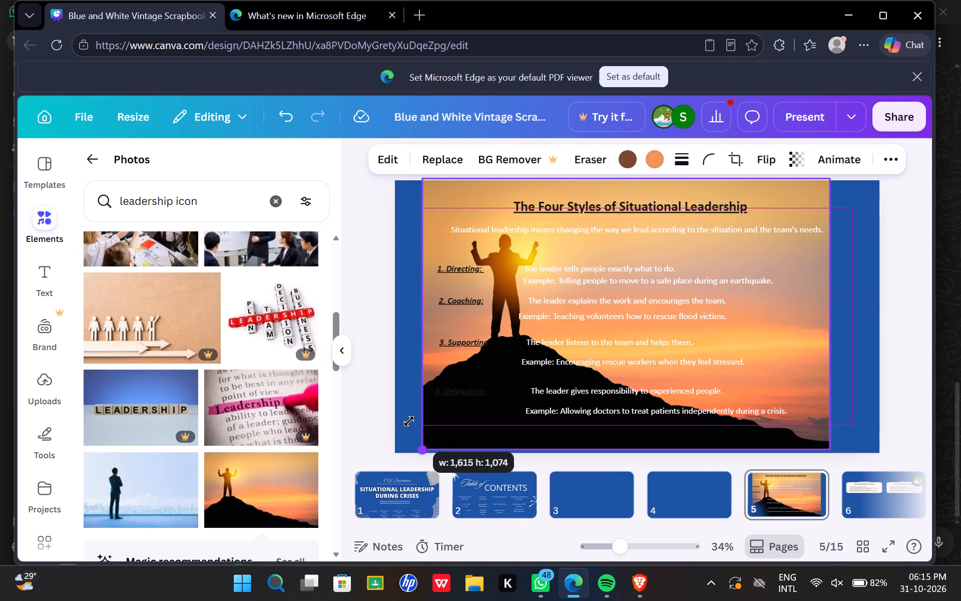
pyautogui.moveTo(409, 421); pyautogui.dragTo(408, 416)
# Widen the sunset photo on both sides so it spans the full width of page 5.
pyautogui.moveTo(422, 315); pyautogui.dragTo(417, 313)
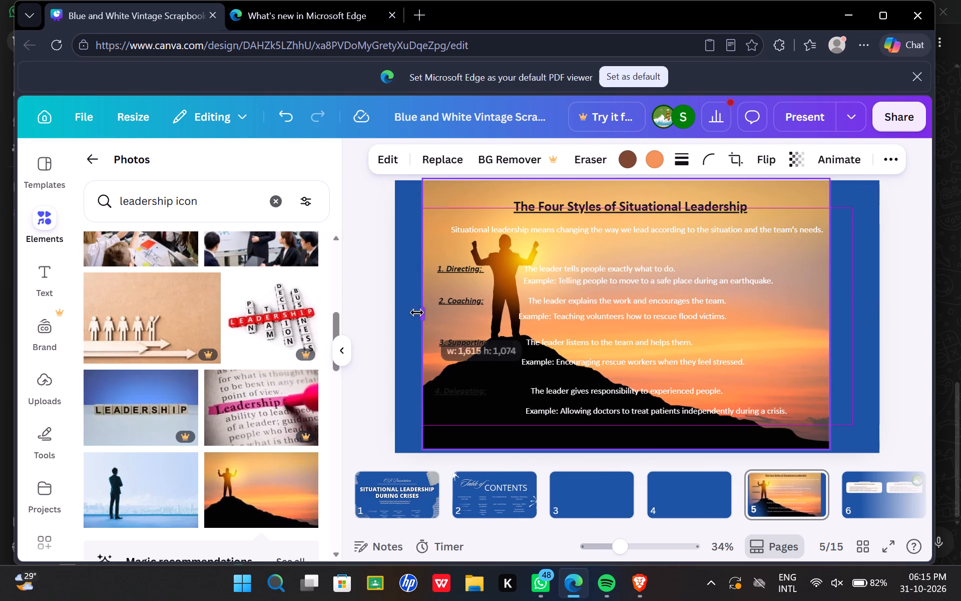
pyautogui.moveTo(417, 313); pyautogui.dragTo(394, 317)
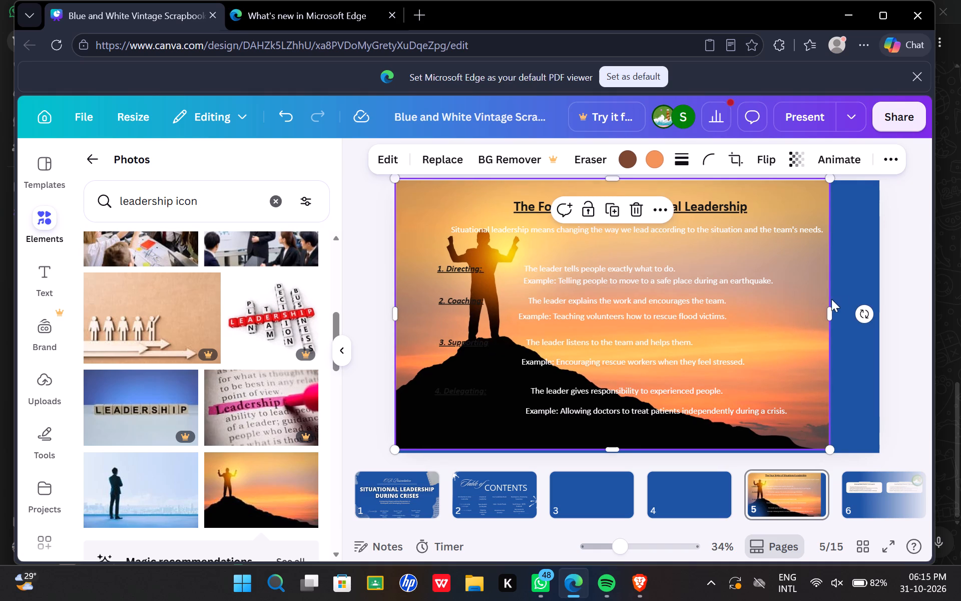
pyautogui.moveTo(826, 315); pyautogui.dragTo(845, 311)
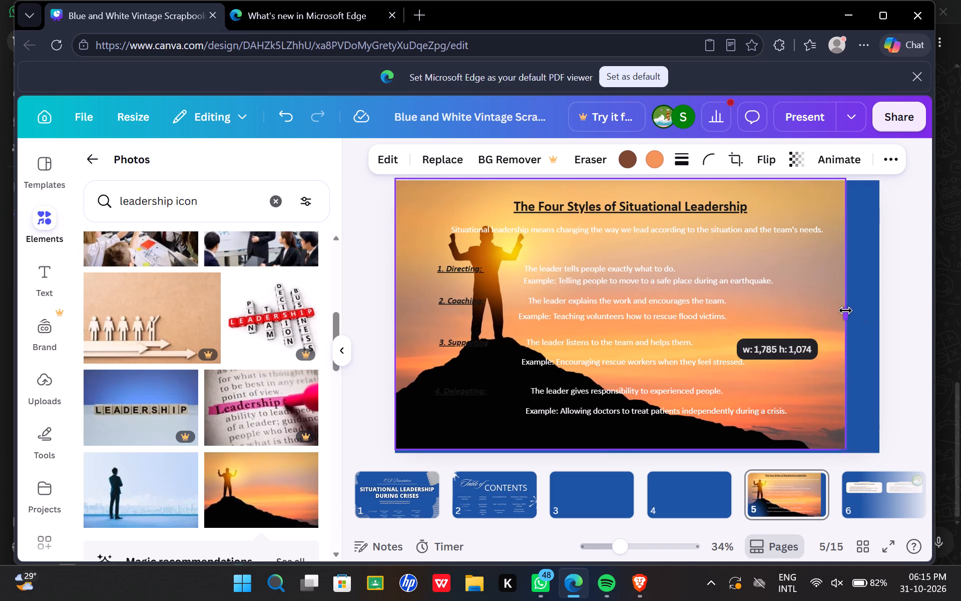
pyautogui.moveTo(845, 311); pyautogui.dragTo(874, 304)
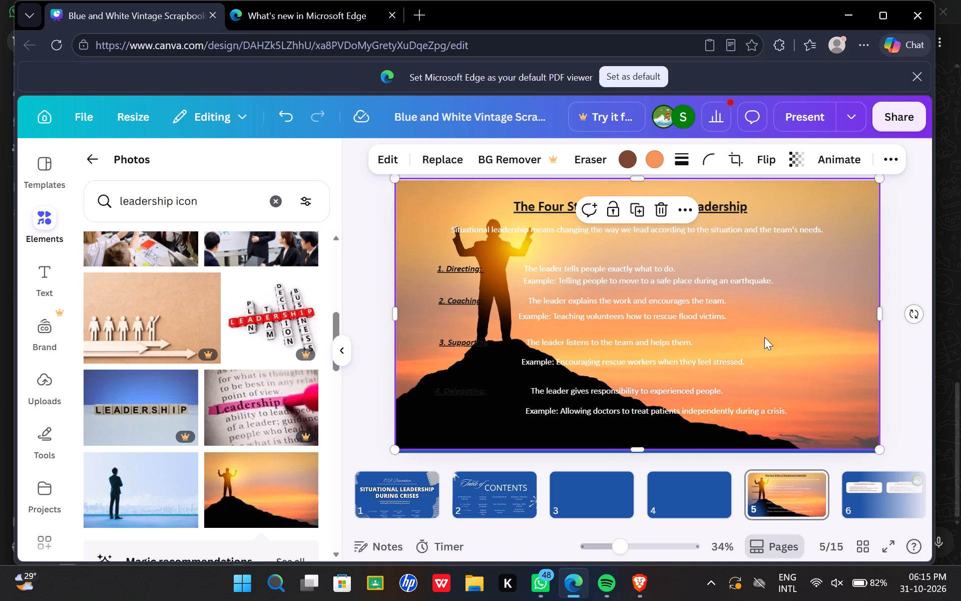
pyautogui.scroll(1, 778, 352)
pyautogui.scroll(-1, 778, 352)
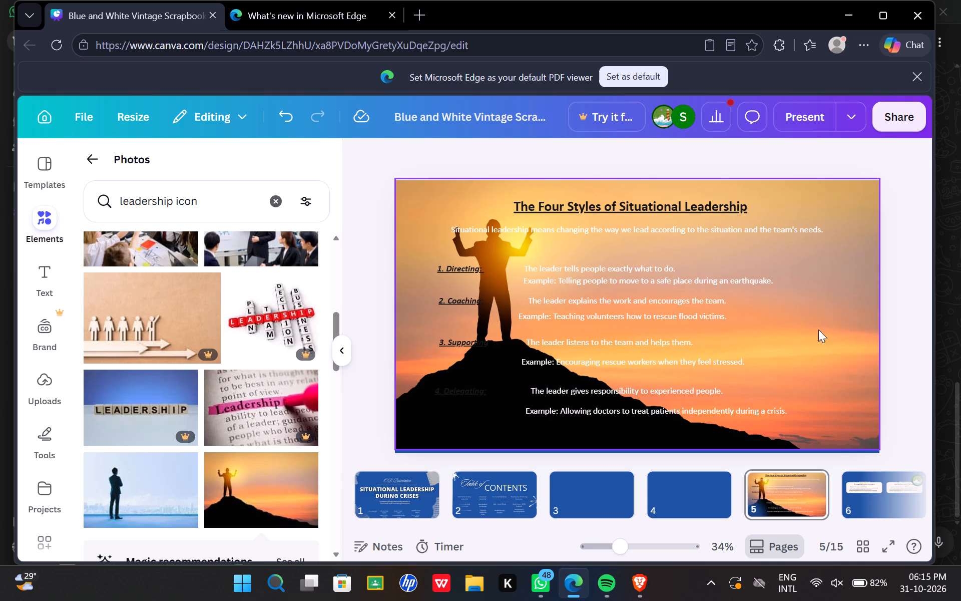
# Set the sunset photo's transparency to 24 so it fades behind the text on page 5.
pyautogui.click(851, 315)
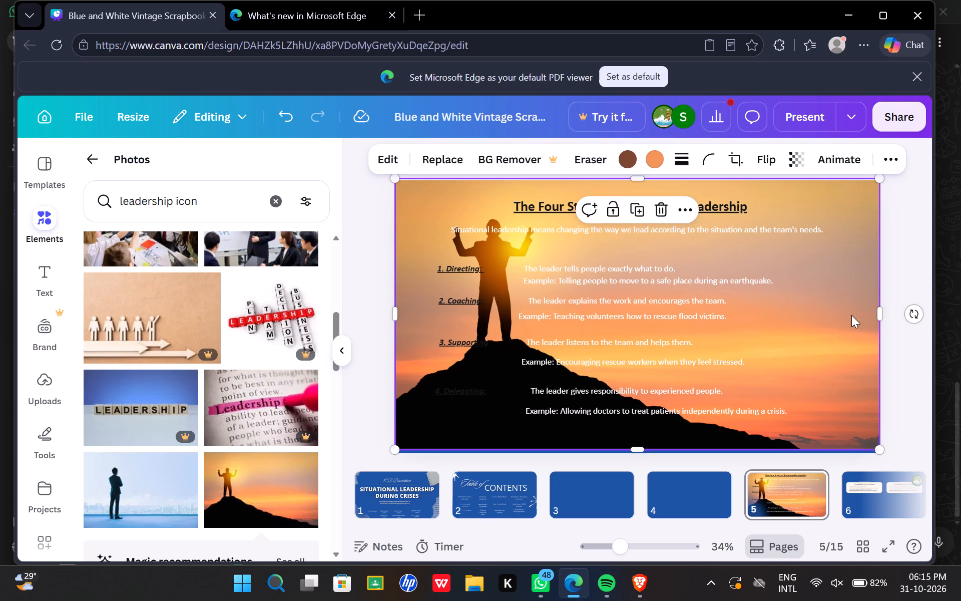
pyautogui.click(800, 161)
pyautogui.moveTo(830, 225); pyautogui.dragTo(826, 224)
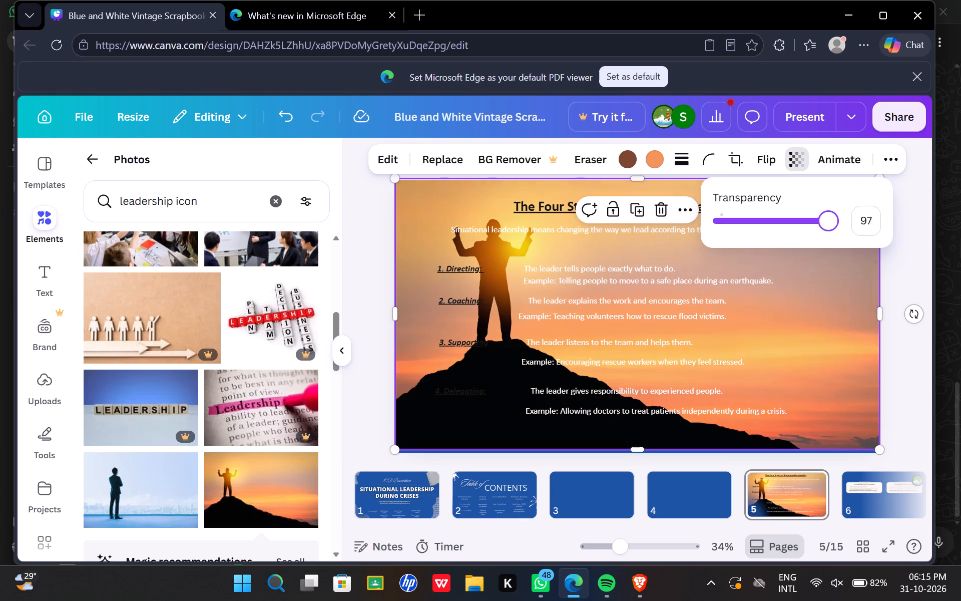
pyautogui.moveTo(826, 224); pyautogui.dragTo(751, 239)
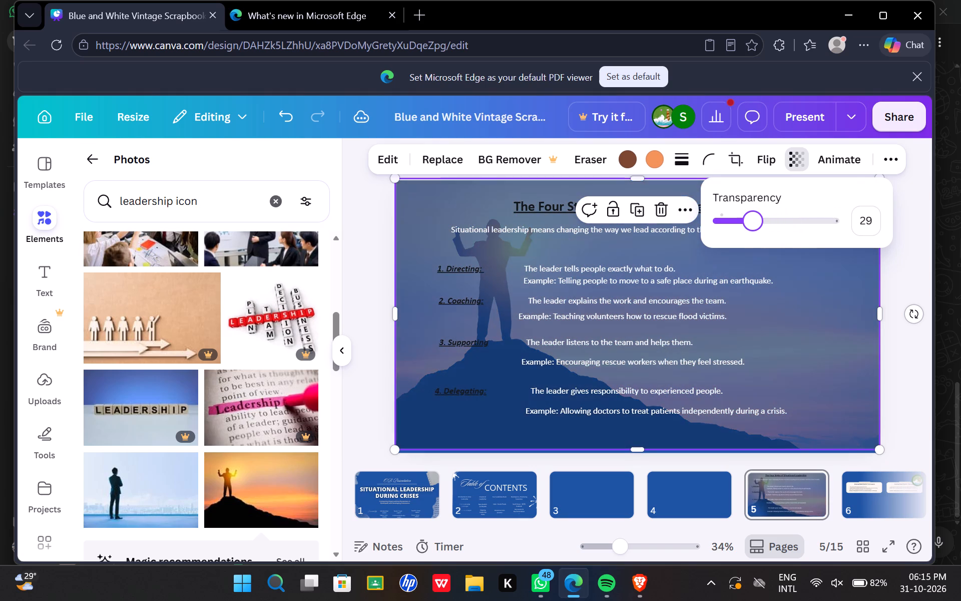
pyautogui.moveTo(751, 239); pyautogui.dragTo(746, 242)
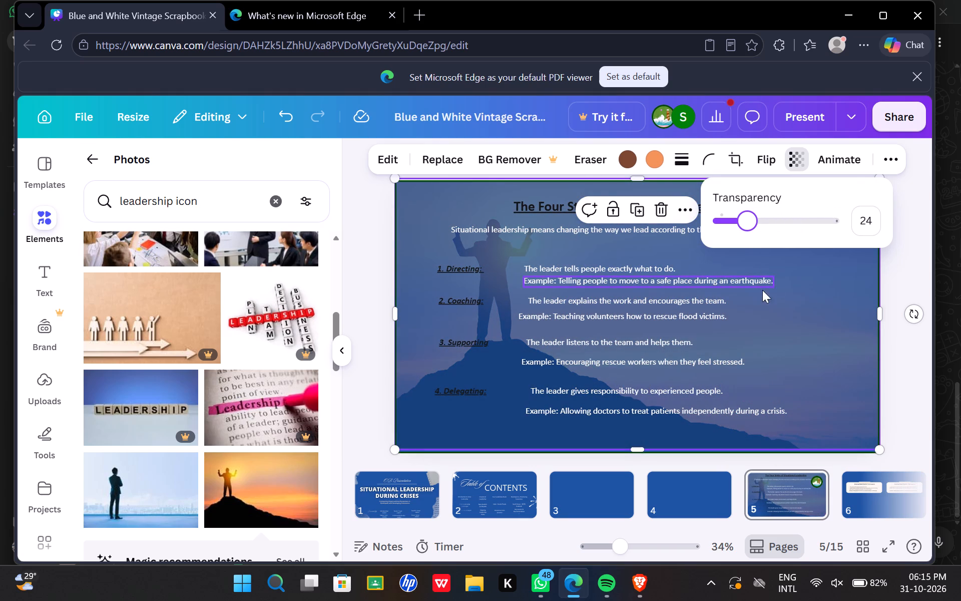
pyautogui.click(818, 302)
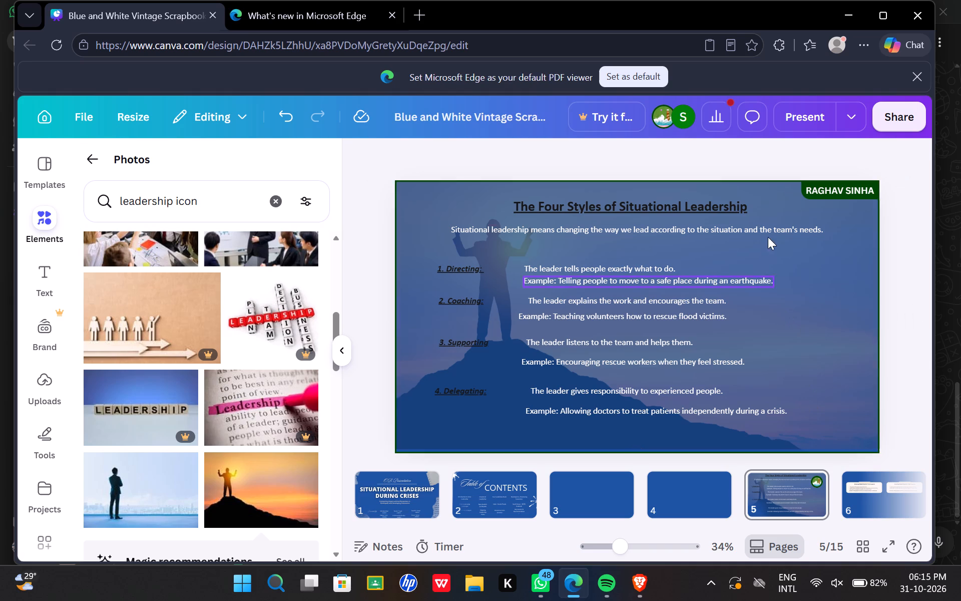
# Set the sunset photo's transparency on page 5 to 12.
pyautogui.click(817, 284)
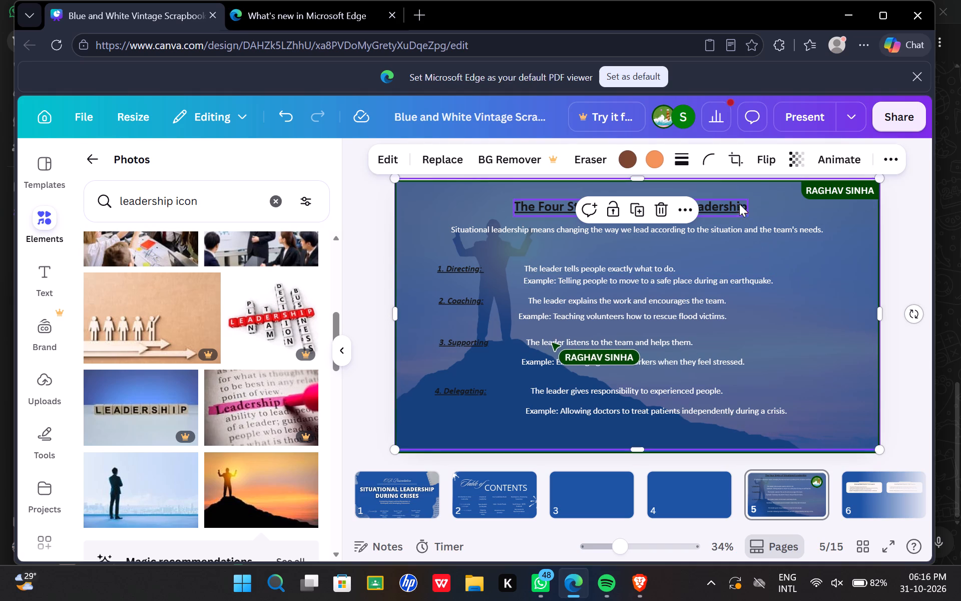
pyautogui.click(829, 161)
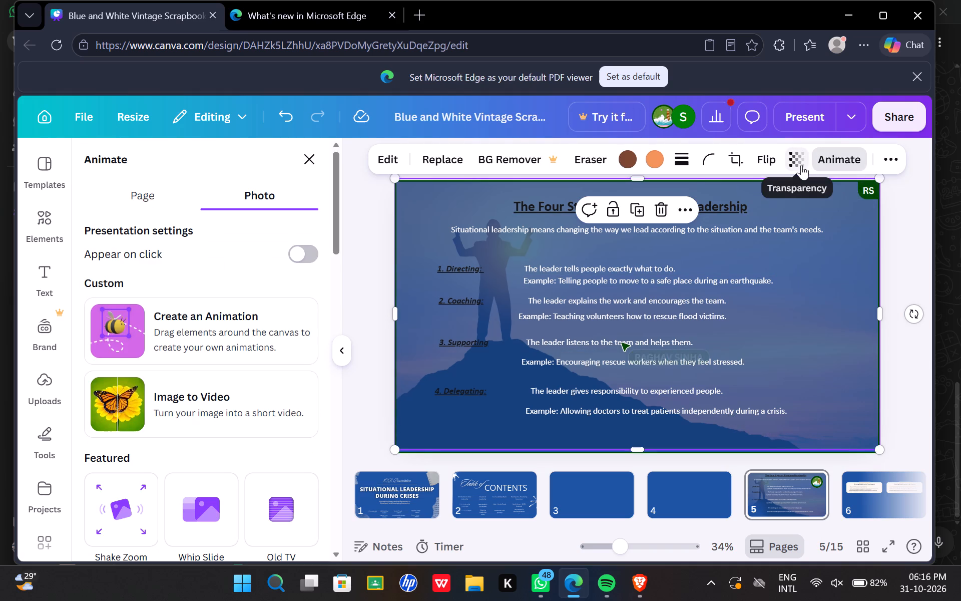
pyautogui.click(801, 165)
pyautogui.moveTo(750, 223); pyautogui.dragTo(763, 224)
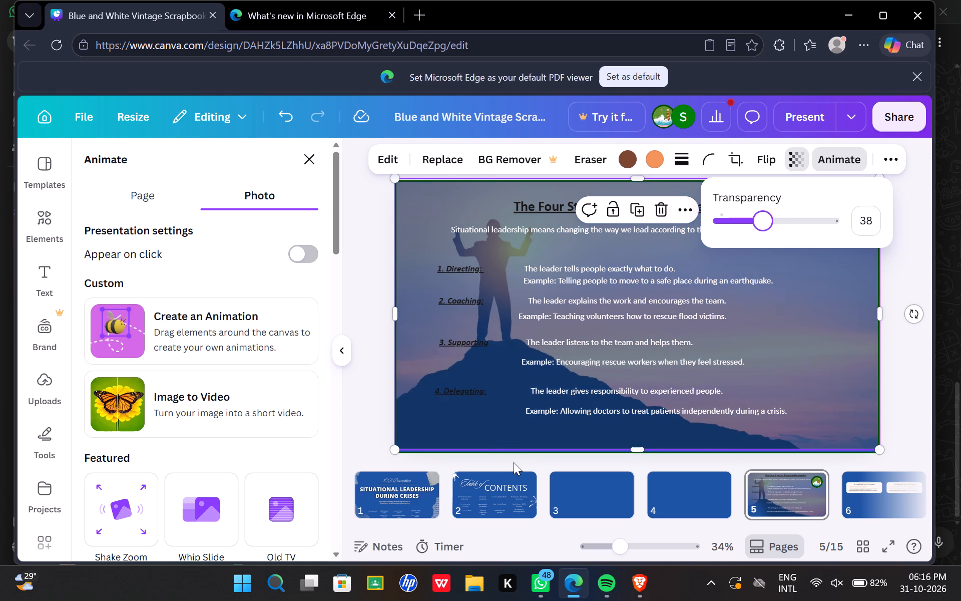
pyautogui.moveTo(762, 223); pyautogui.dragTo(733, 229)
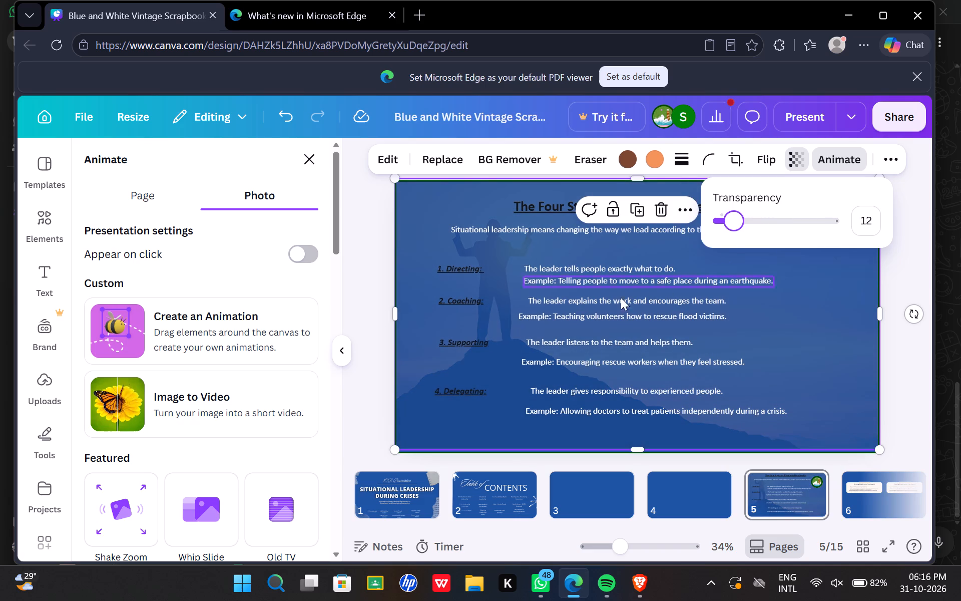
pyautogui.click(358, 385)
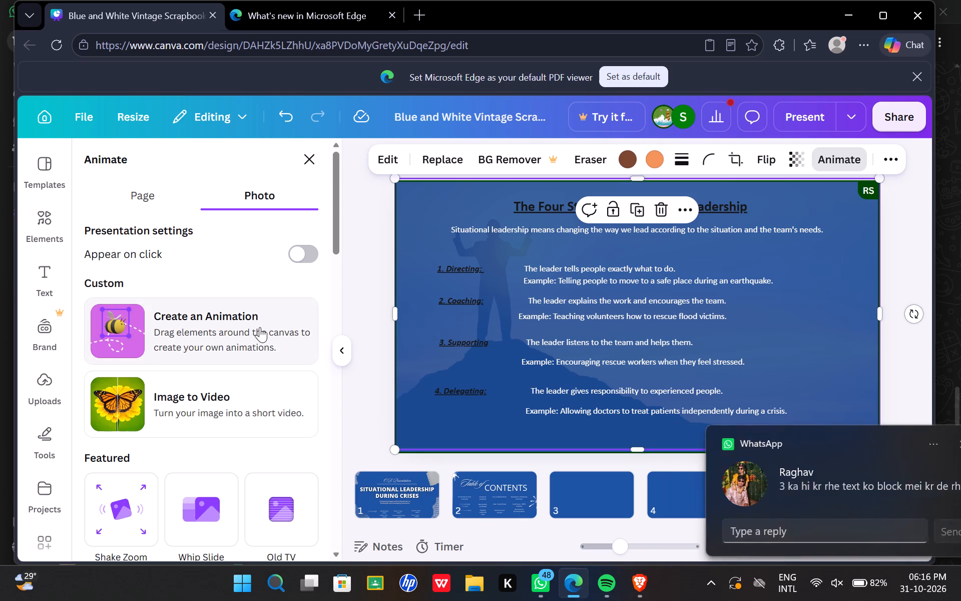
# Compare the Directing and Coaching cards on page 6 with the four leadership styles text on page 5.
pyautogui.click(863, 494)
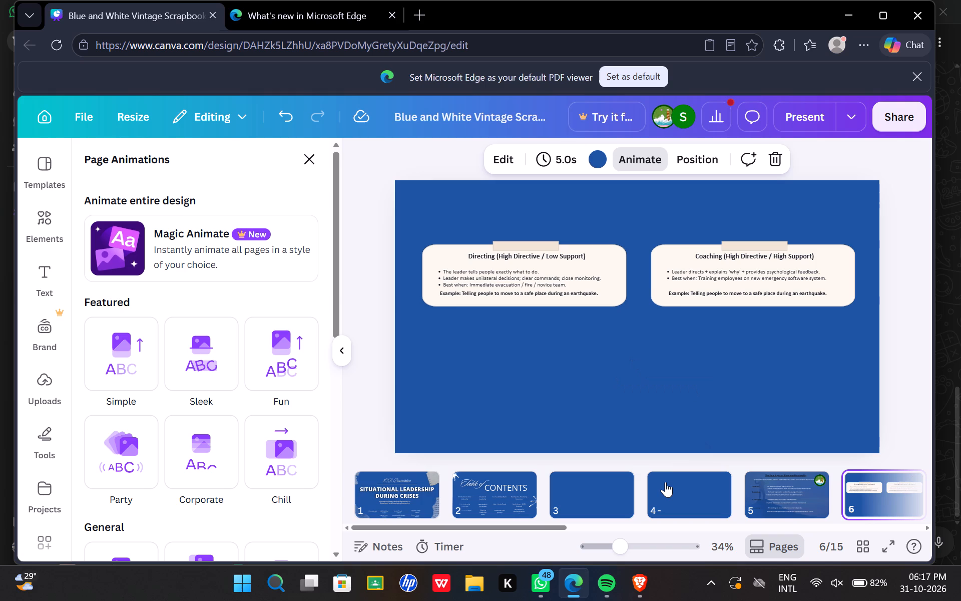
pyautogui.scroll(2, 597, 408)
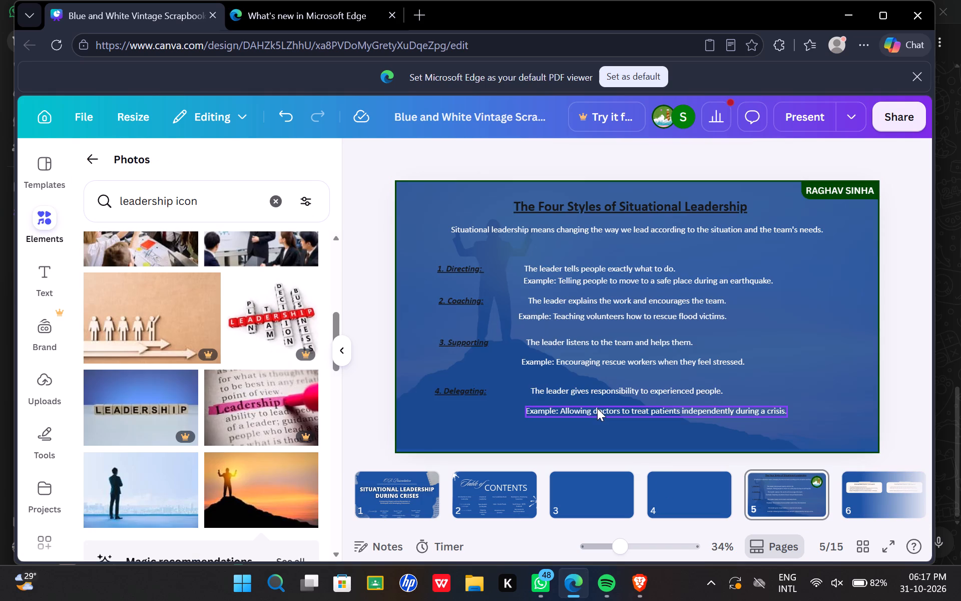
pyautogui.scroll(-2, 597, 408)
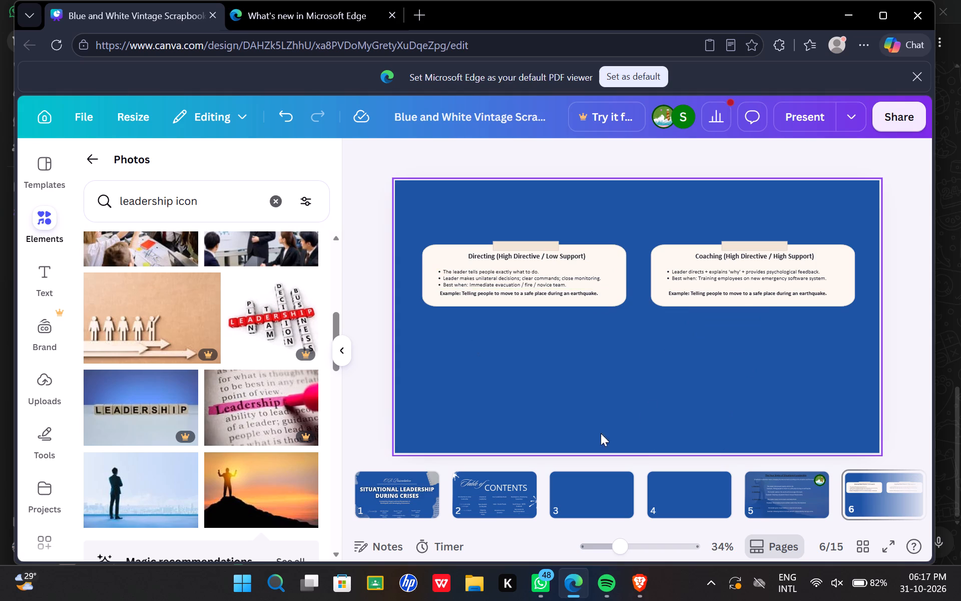
# Return to page 5, the Four Styles of Situational Leadership slide.
pyautogui.click(760, 482)
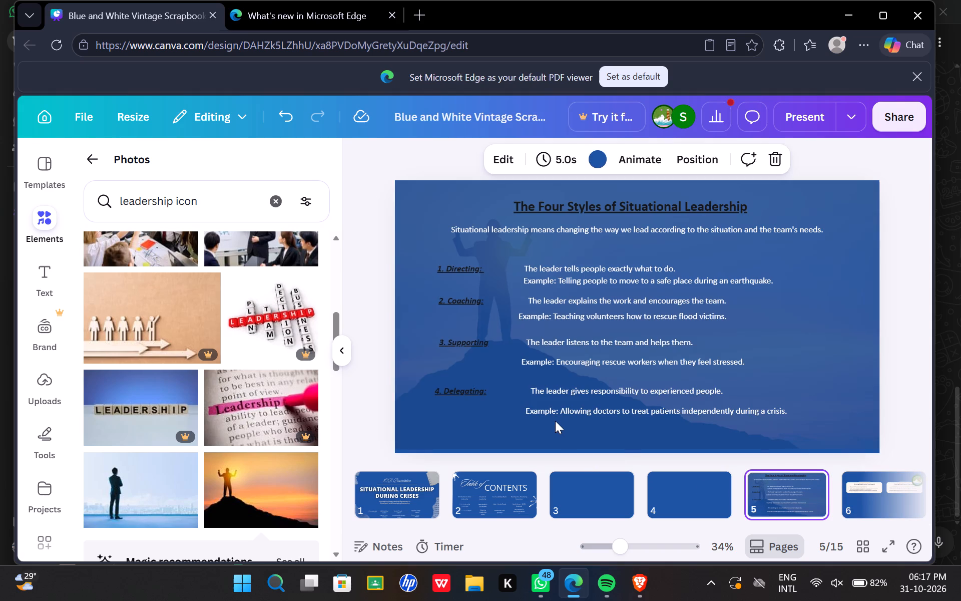